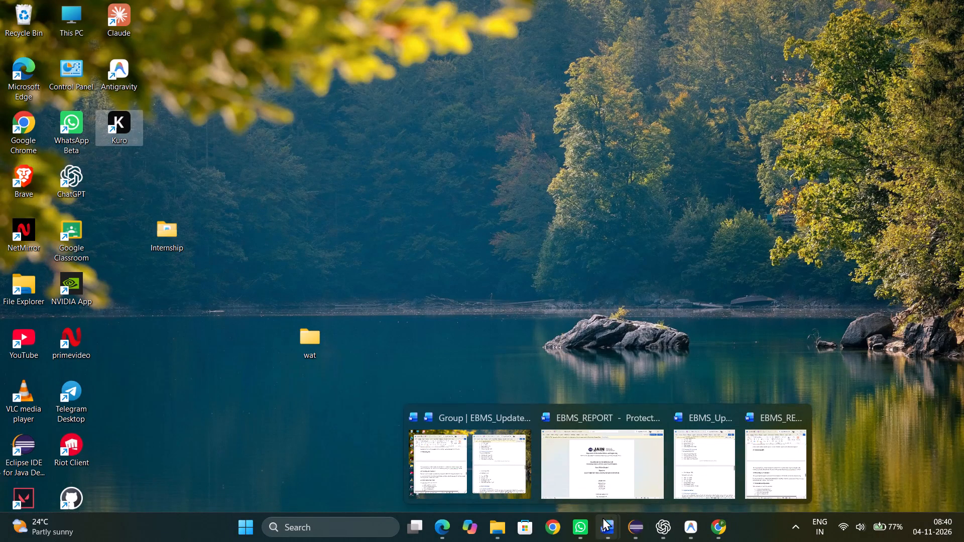
Switch to the side-by-side Word reports and read the original report from section 3.5 through Future Enhancements.
left_click(467, 457)
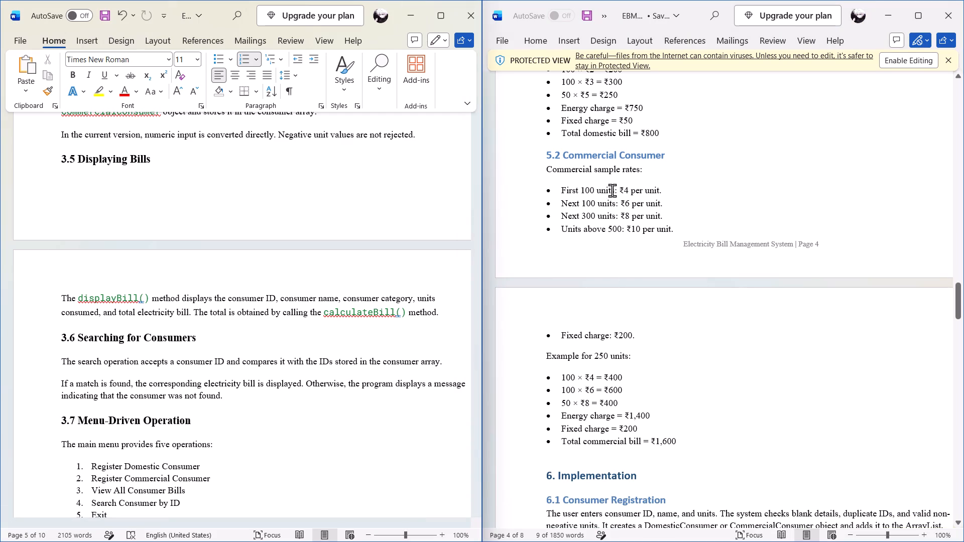
scroll(303, 276, "down", 14)
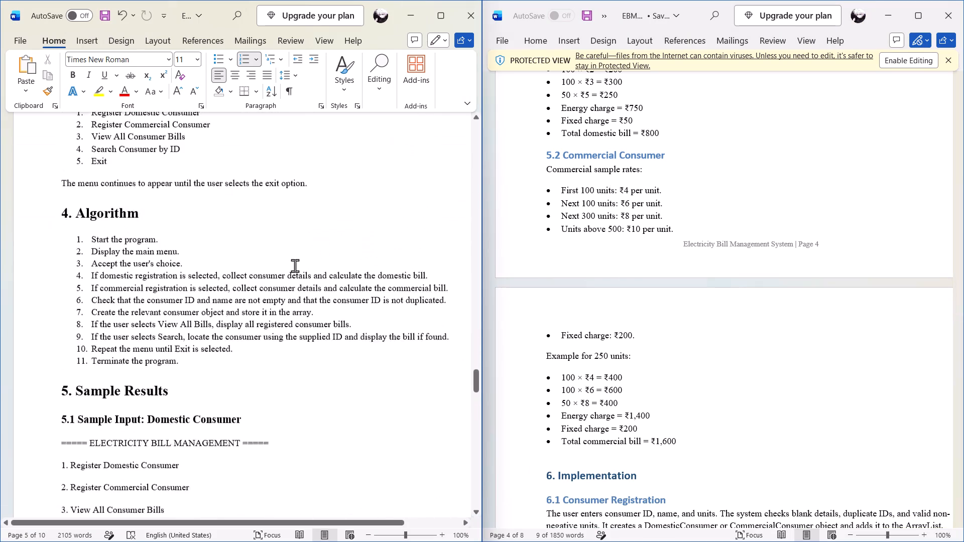
scroll(295, 265, "down", 15)
scroll(293, 265, "down", 13)
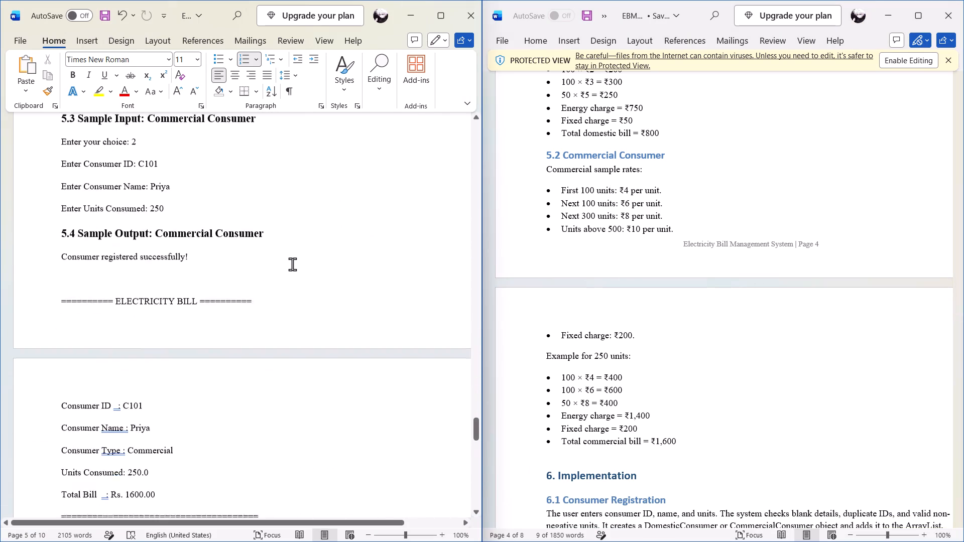
scroll(292, 264, "down", 20)
scroll(291, 242, "down", 4)
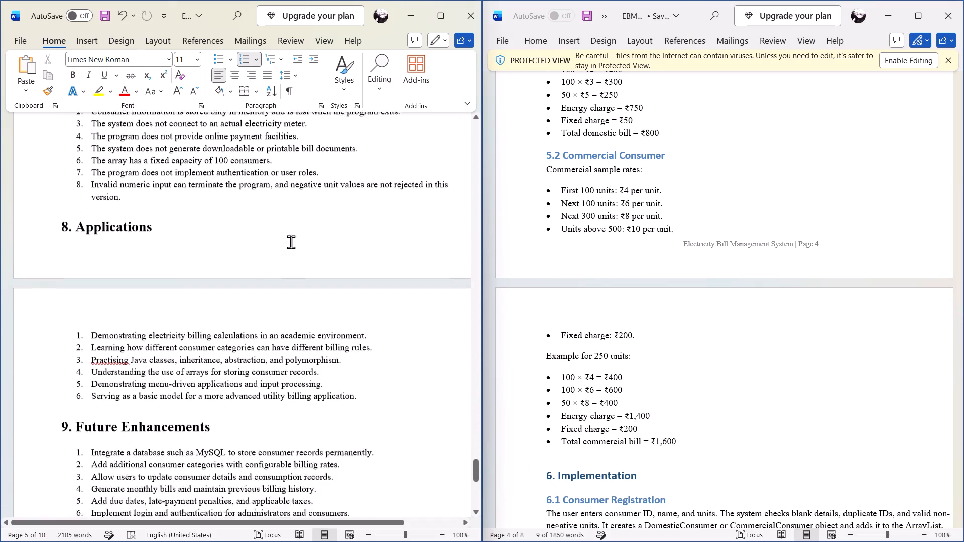
scroll(291, 242, "down", 3)
Read through the updated report from the Commercial Consumer section to the Conclusion on its last page.
scroll(536, 205, "down", 20)
scroll(536, 205, "down", 2)
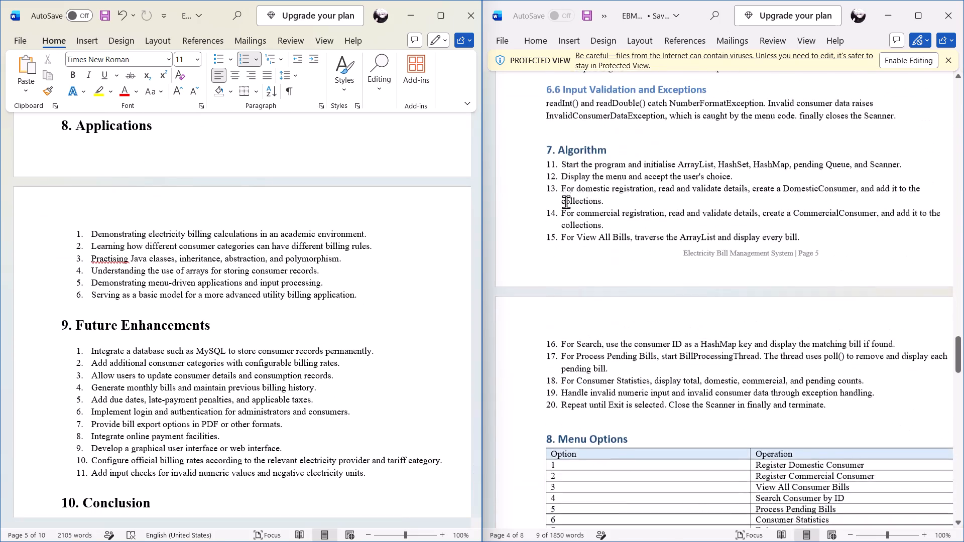
scroll(566, 202, "down", 14)
scroll(566, 201, "down", 20)
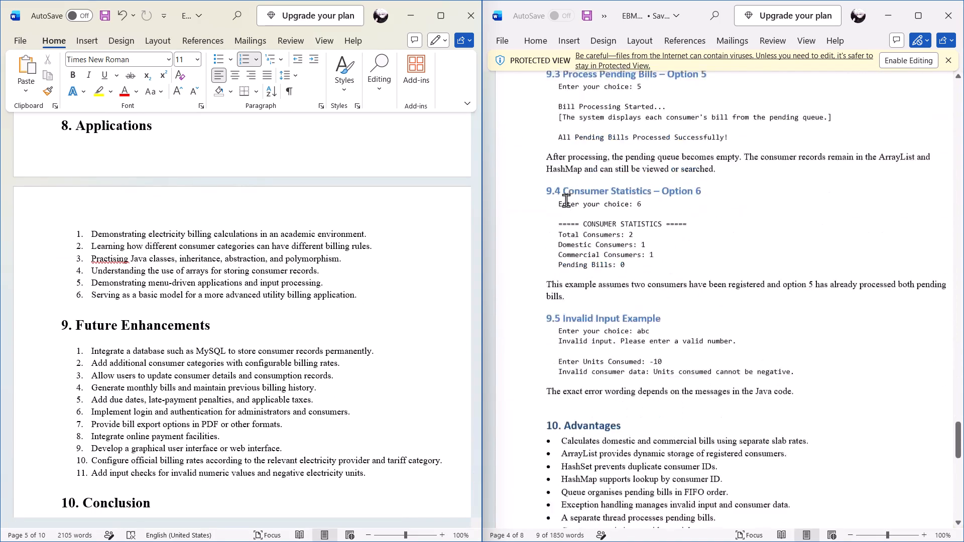
scroll(566, 200, "down", 16)
scroll(566, 200, "down", 14)
scroll(565, 200, "down", 8)
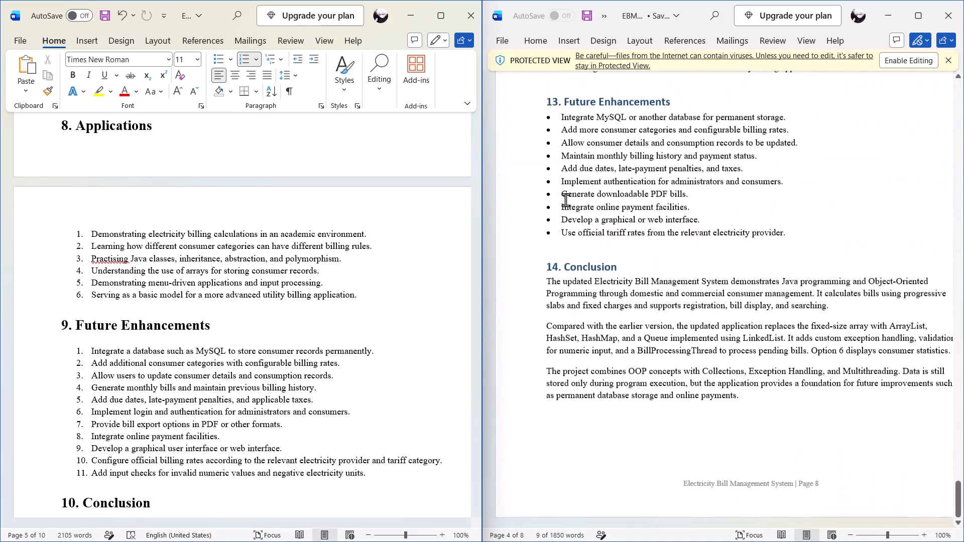
scroll(565, 199, "down", 6)
View EBMS_Updated_Report at full window size and review its sections from the Conclusion back to the Introduction.
left_click(917, 8)
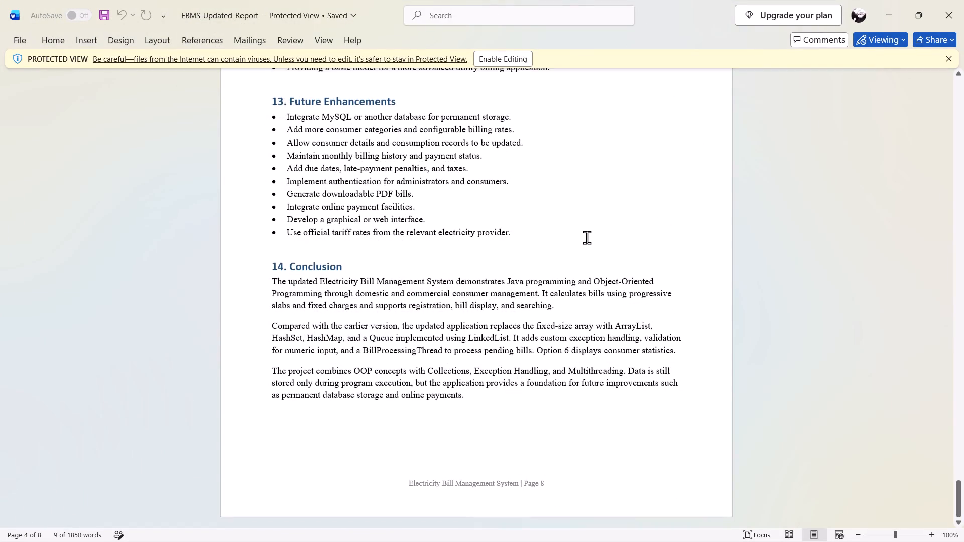
scroll(586, 237, "up", 18)
scroll(545, 196, "up", 13)
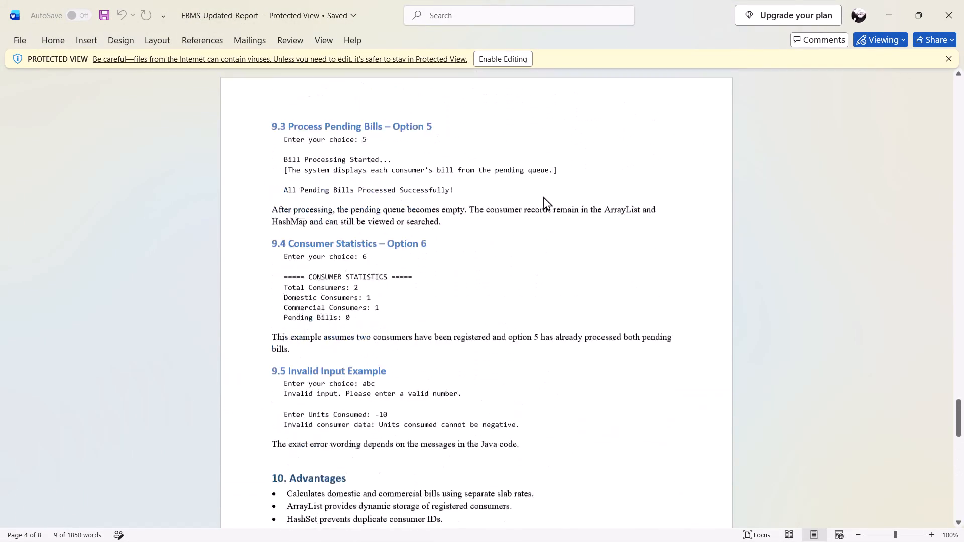
scroll(543, 196, "up", 20)
scroll(543, 196, "up", 11)
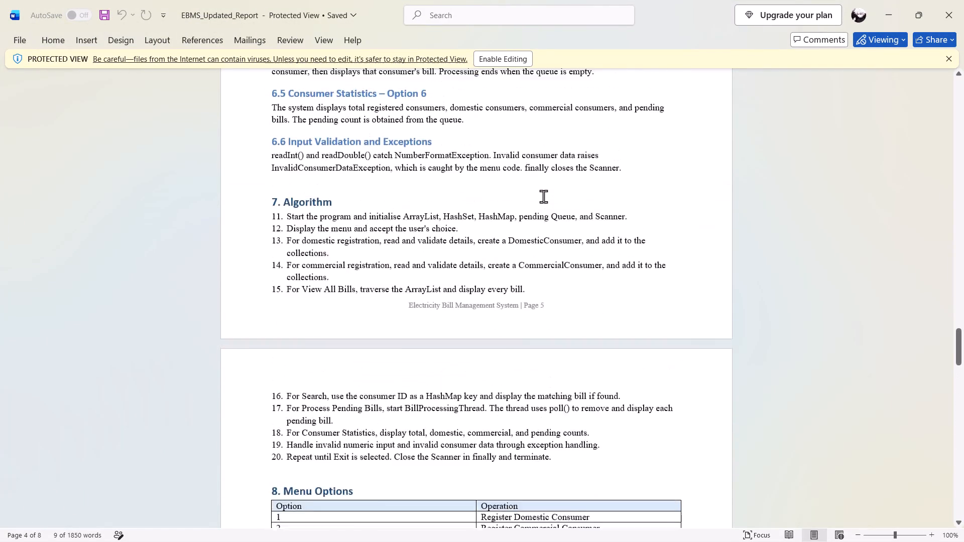
scroll(543, 196, "up", 18)
scroll(543, 196, "up", 10)
scroll(543, 196, "down", 1)
scroll(543, 196, "up", 19)
scroll(543, 196, "up", 6)
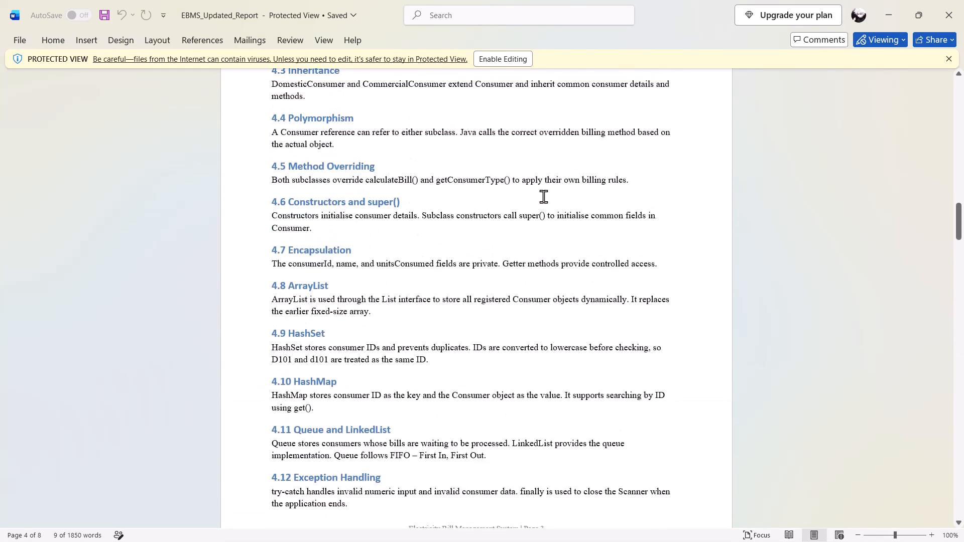
scroll(543, 196, "up", 20)
scroll(543, 196, "up", 4)
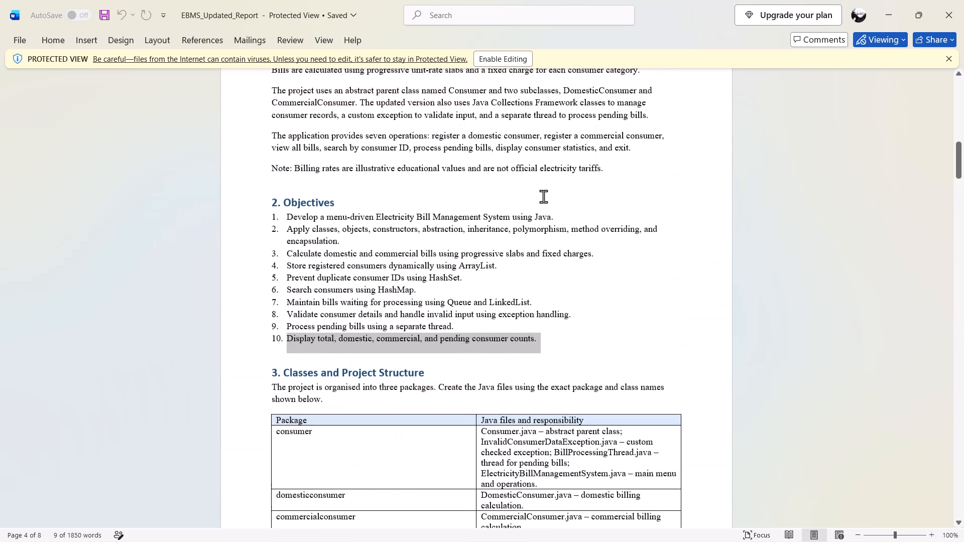
scroll(543, 196, "down", 4)
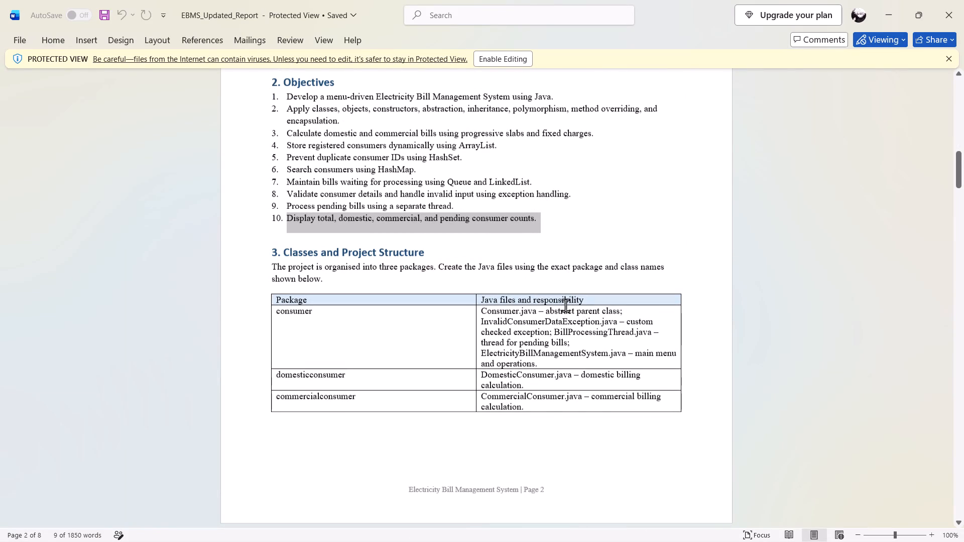
scroll(561, 304, "up", 7)
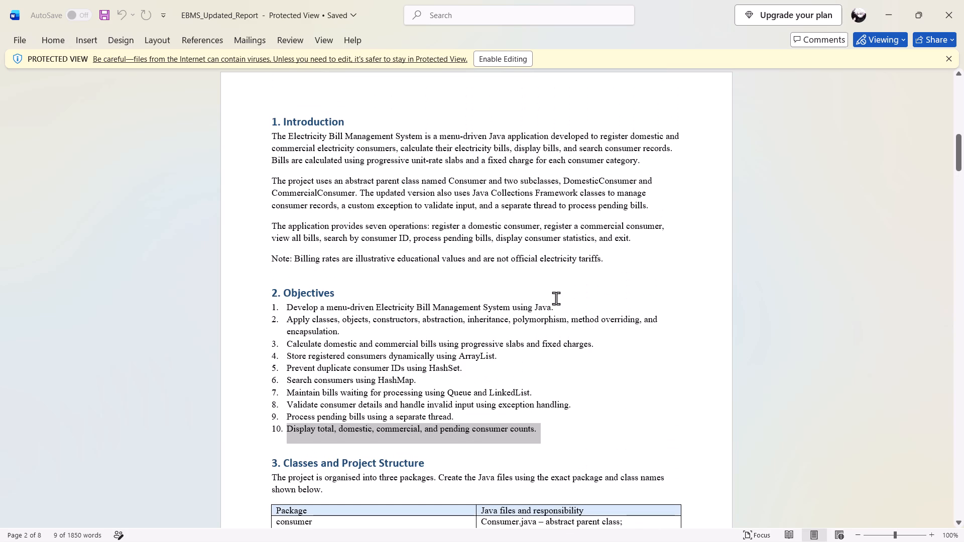
Enable editing for the protected EBMS_Updated_Report document.
left_click(545, 290)
left_click(486, 70)
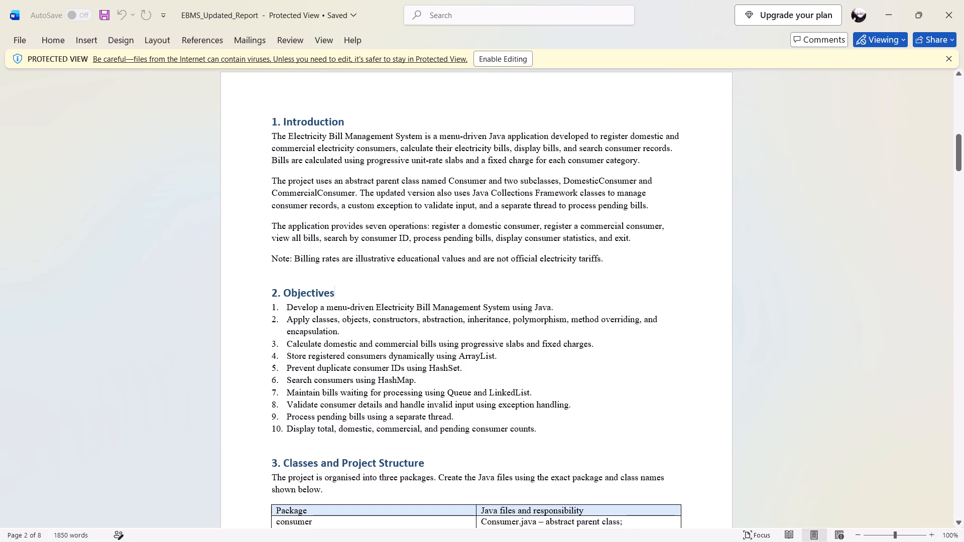
left_click(486, 63)
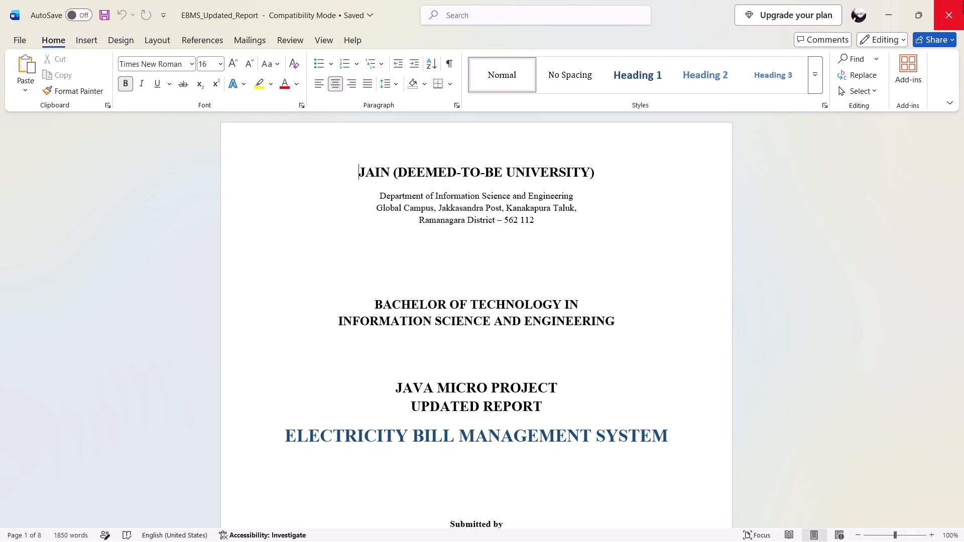
Arrange the updated report side by side with the original report.
left_click(865, 57)
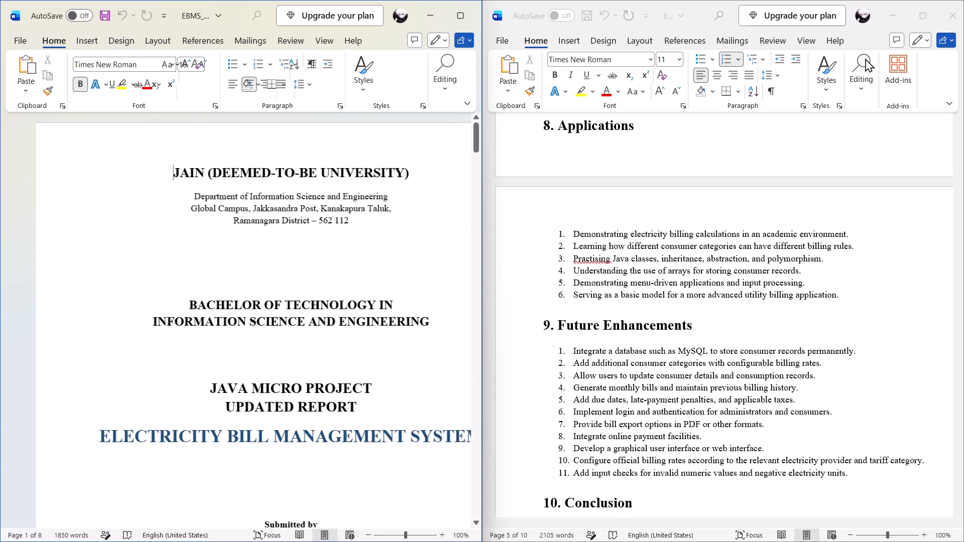
Go back to the original report's cover page and compare its layout with the updated report's cover.
scroll(677, 371, "up", 20)
scroll(677, 371, "up", 12)
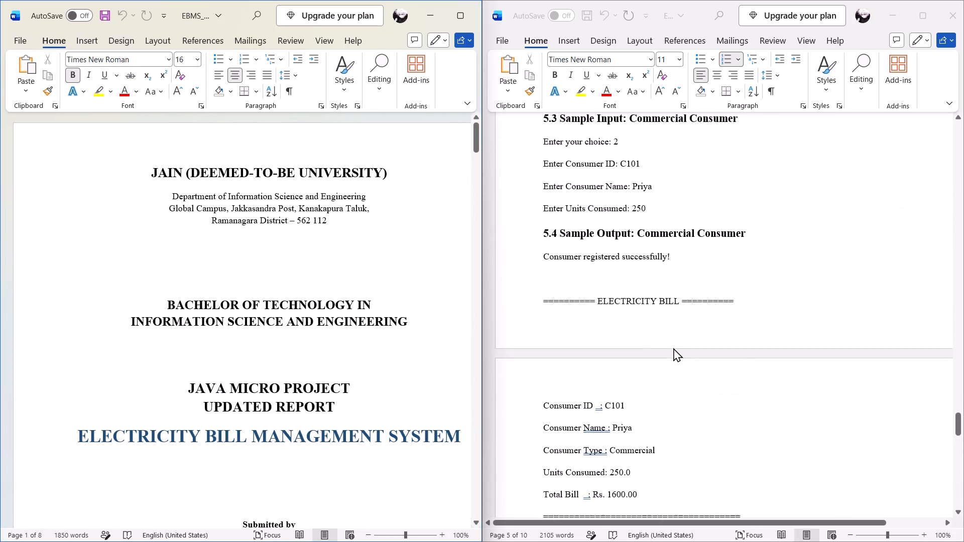
scroll(673, 348, "up", 20)
scroll(673, 348, "up", 1)
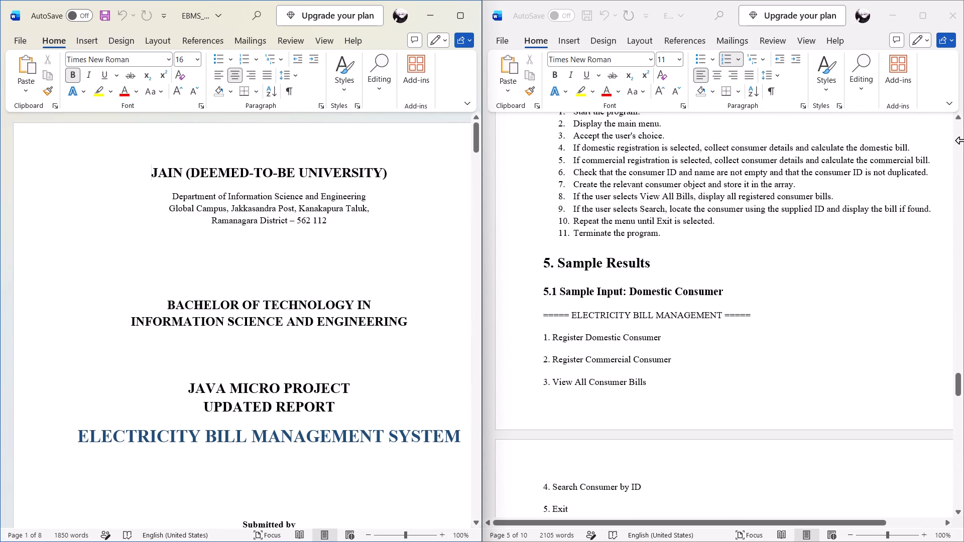
left_click(963, 140)
left_click(963, 139)
double_click(956, 151)
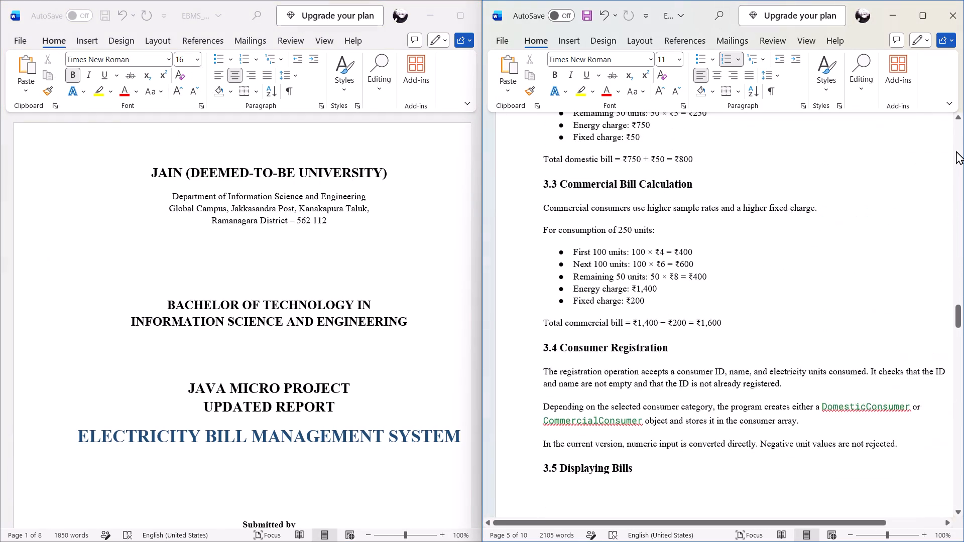
scroll(909, 251, "up", 11)
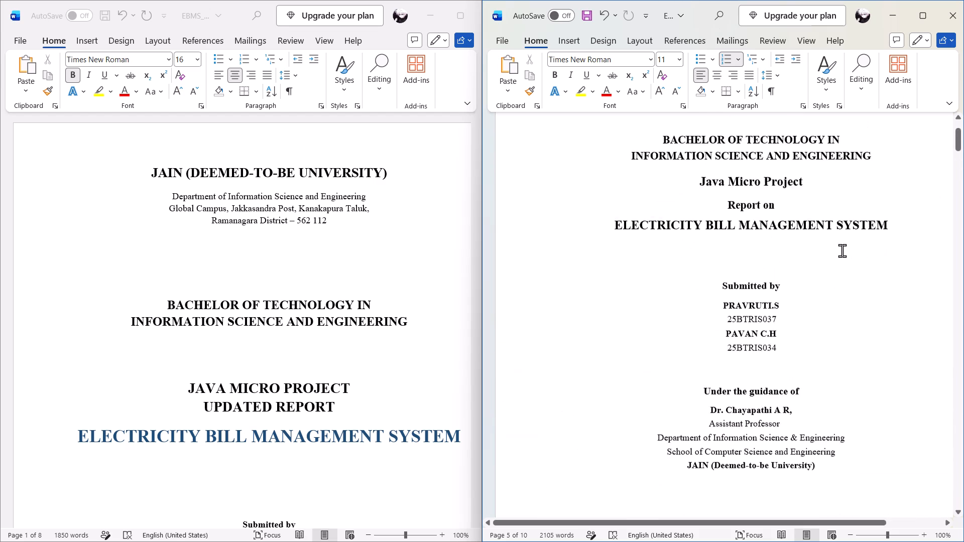
scroll(842, 250, "up", 2)
scroll(842, 250, "down", 4)
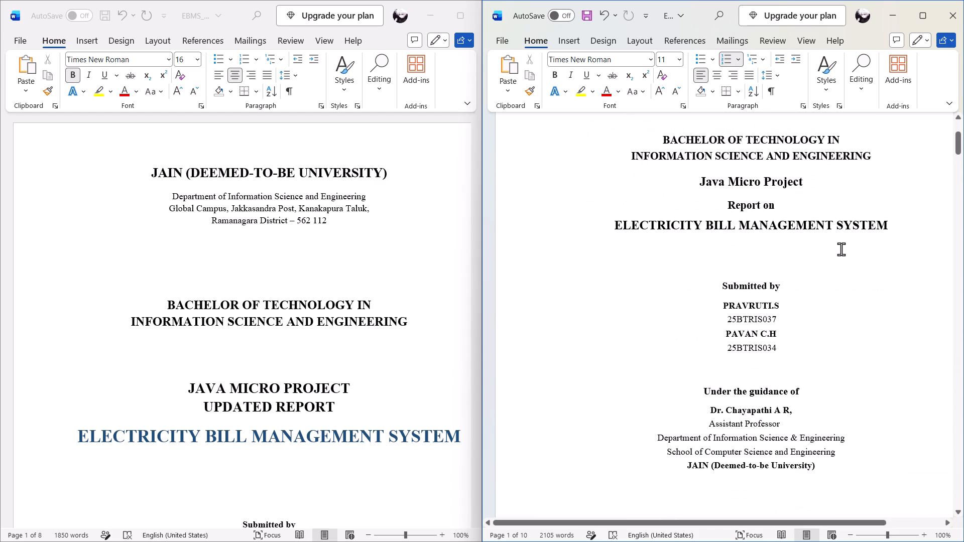
scroll(841, 249, "up", 2)
scroll(463, 272, "up", 3)
scroll(349, 255, "up", 3)
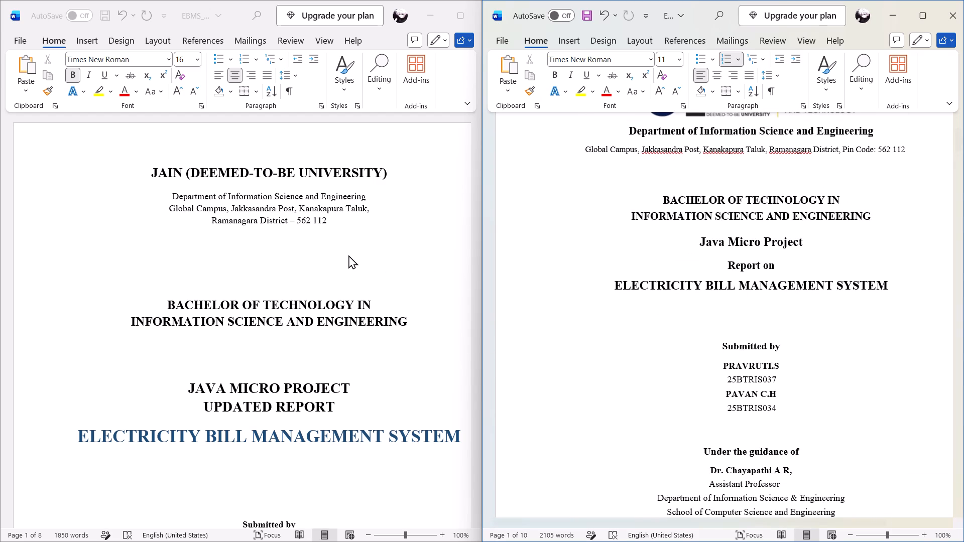
scroll(773, 218, "up", 4)
scroll(339, 223, "up", 3)
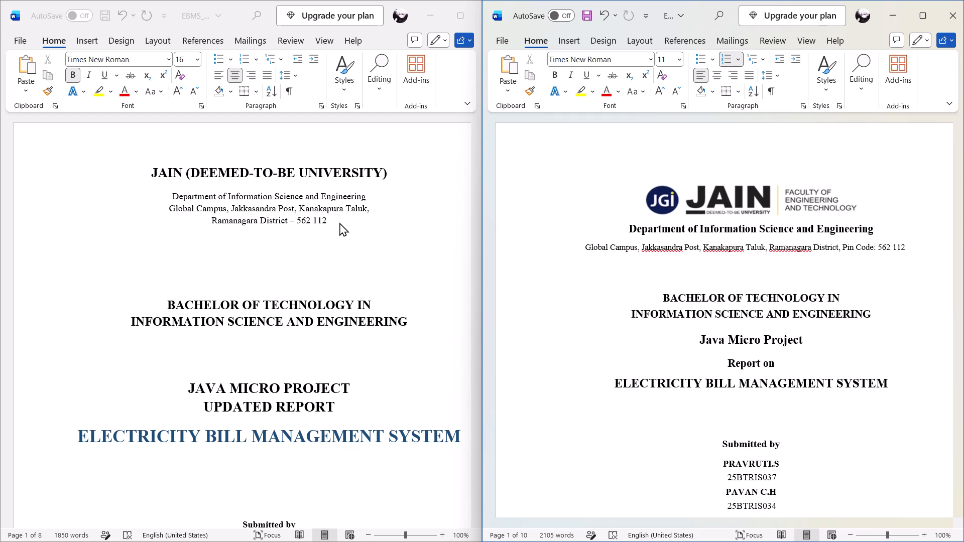
scroll(339, 222, "up", 2)
Delete the "JAIN (DEEMED-TO-BE UNIVERSITY)" heading from the updated report's cover page.
left_click_drag(147, 165, 155, 167)
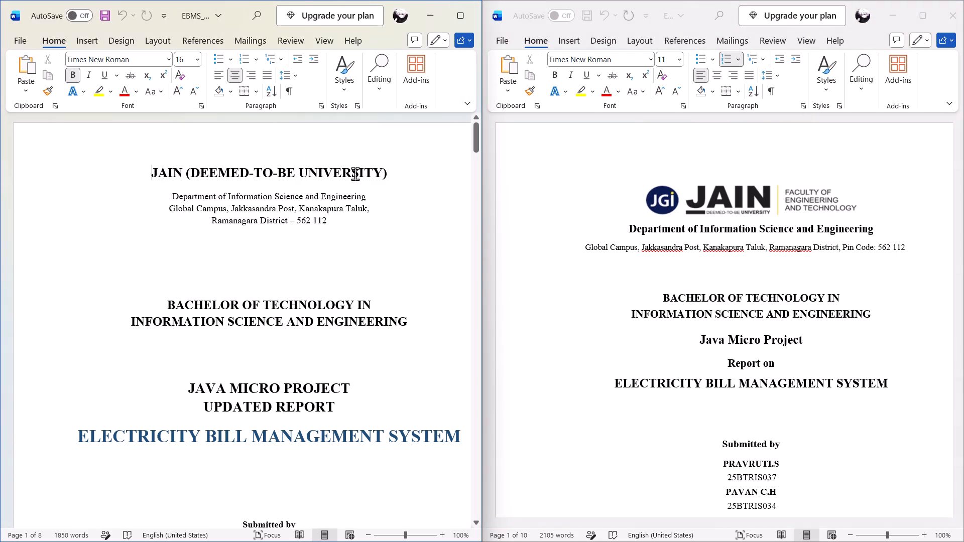
left_click_drag(392, 171, 124, 174)
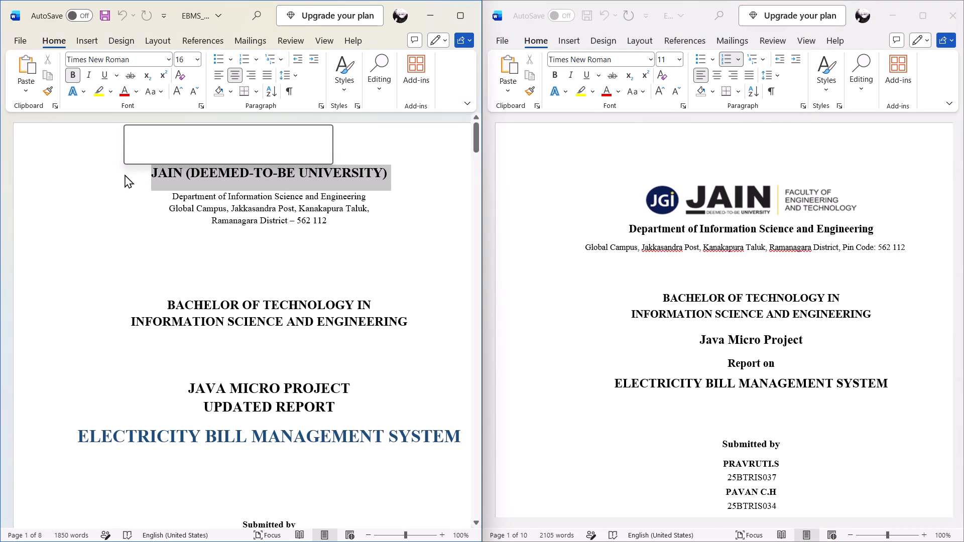
key("BackSpace")
Copy the JAIN logo from the original report's cover onto its own line above the department name in the updated report.
left_click(813, 197)
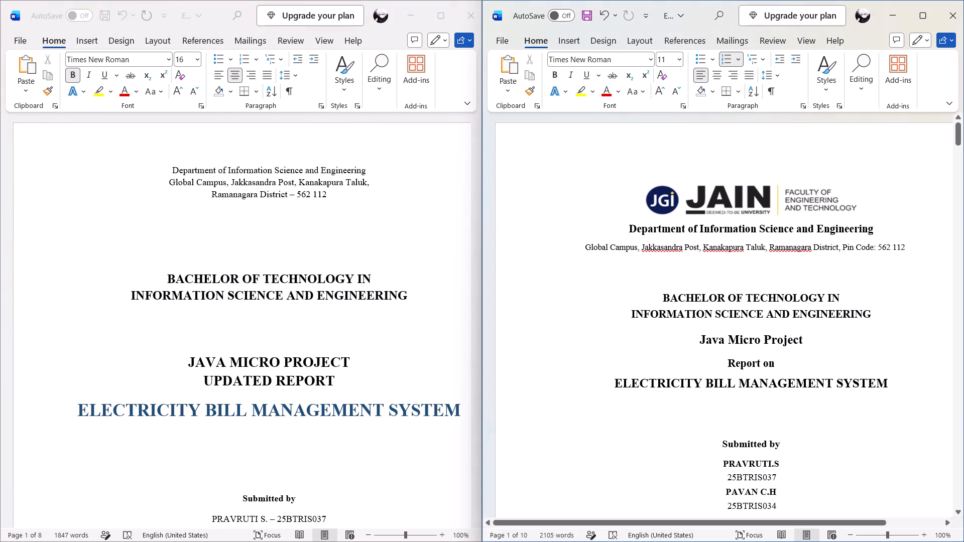
left_click(812, 196)
key("ctrl+c")
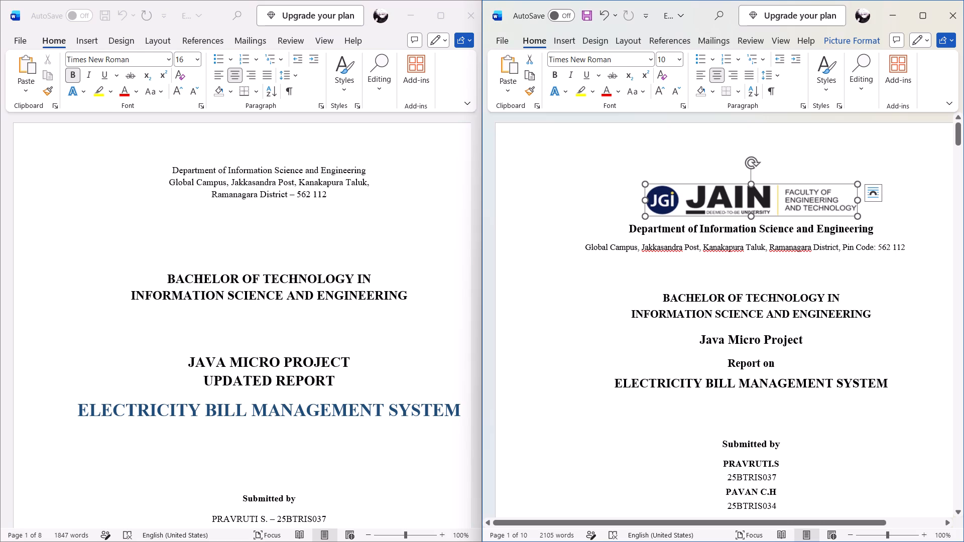
left_click(236, 144)
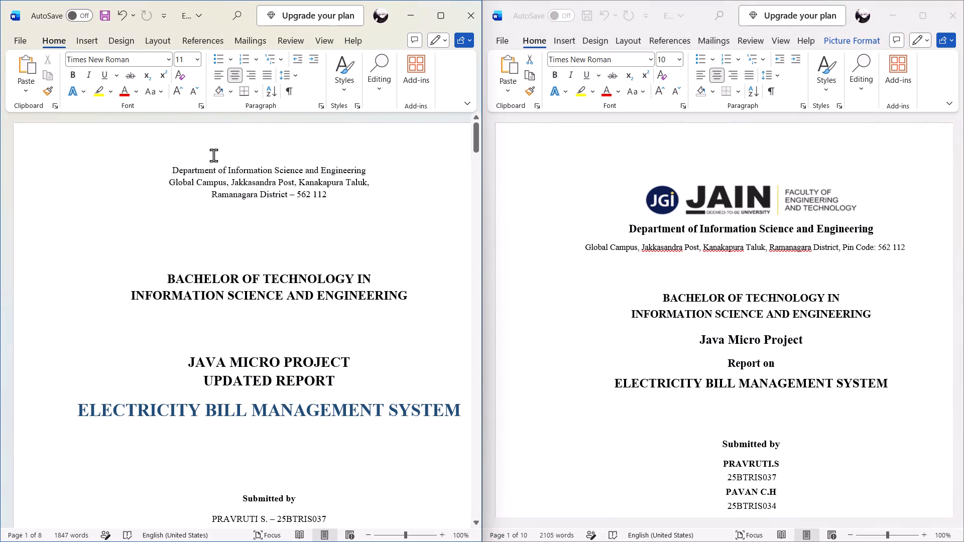
key("ctrl+v")
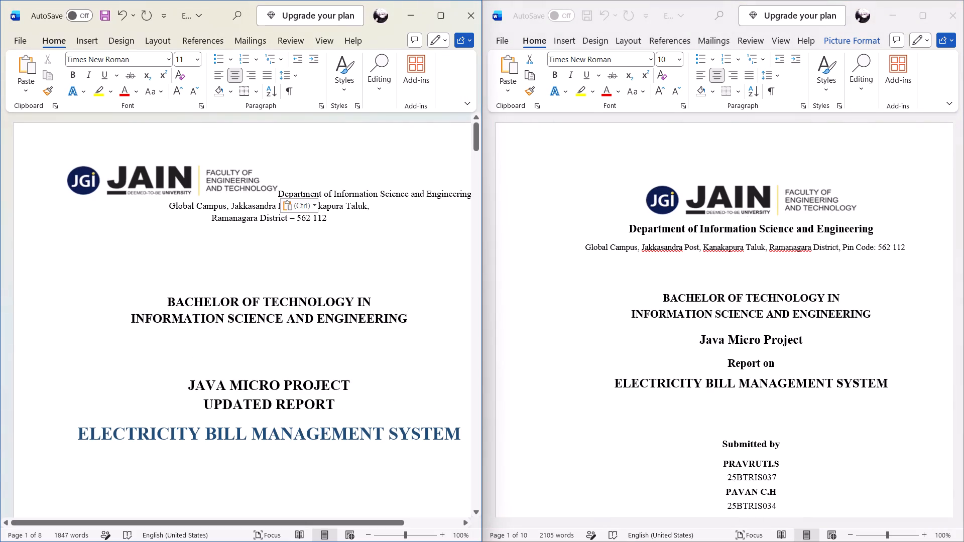
key("Return")
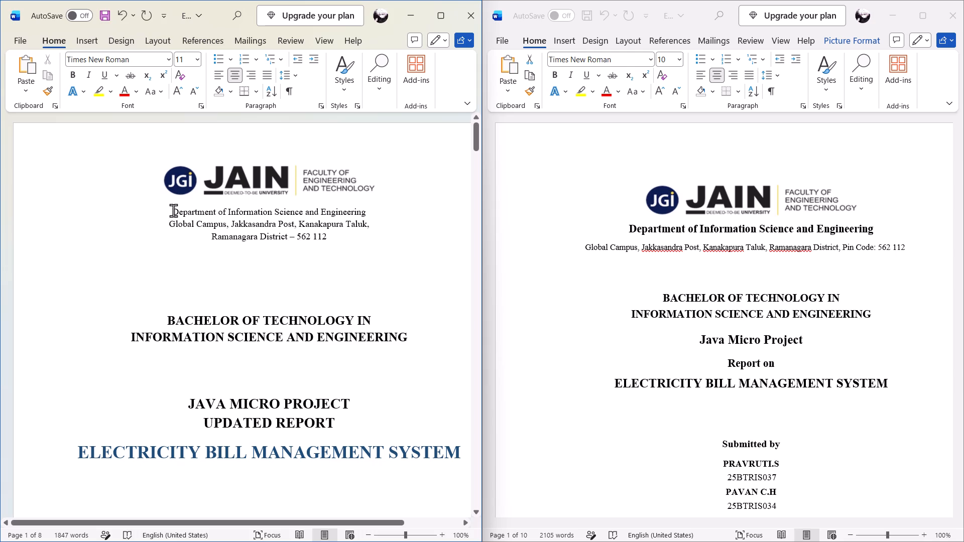
Increase the font size of the "Department of Information Science and Engineering" line on the updated cover by two increments.
left_click_drag(173, 210, 368, 212)
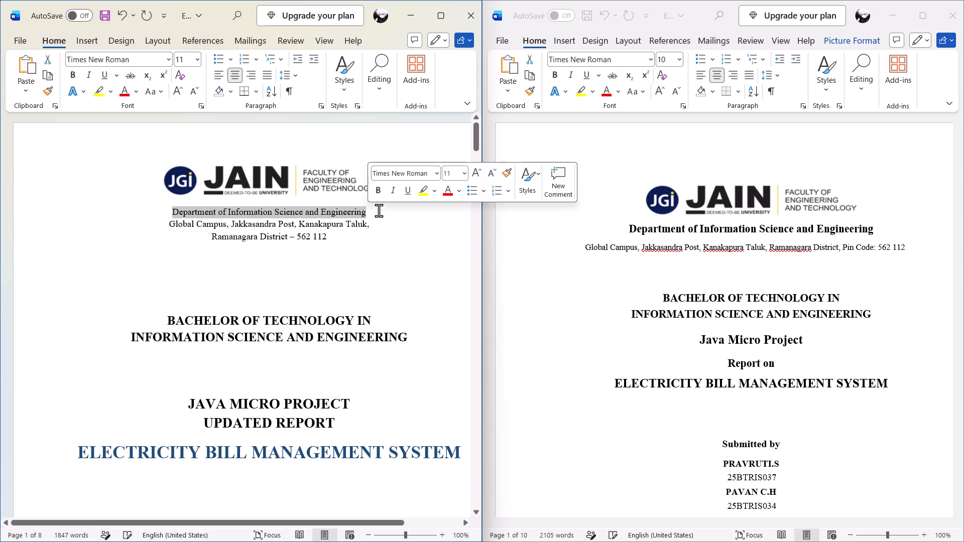
left_click(483, 174)
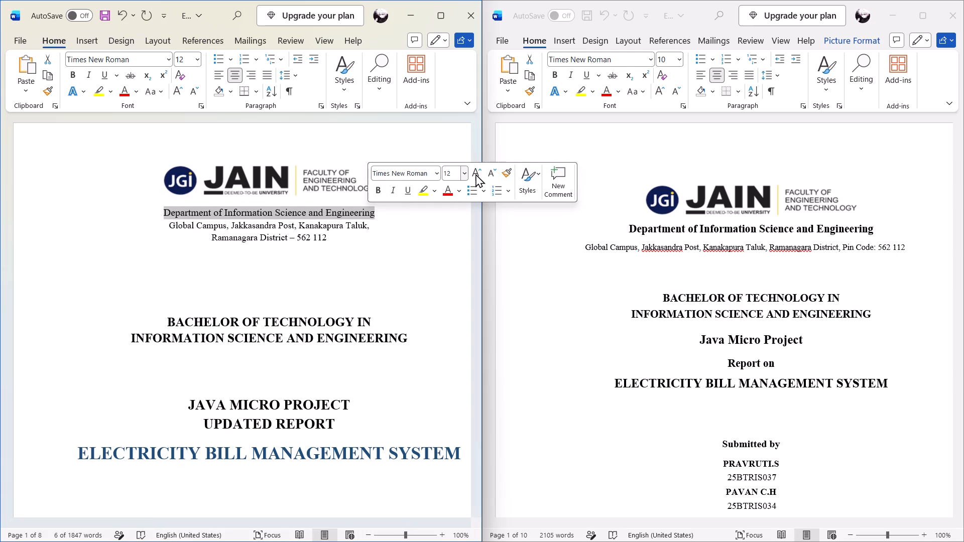
left_click(475, 174)
left_click(251, 265)
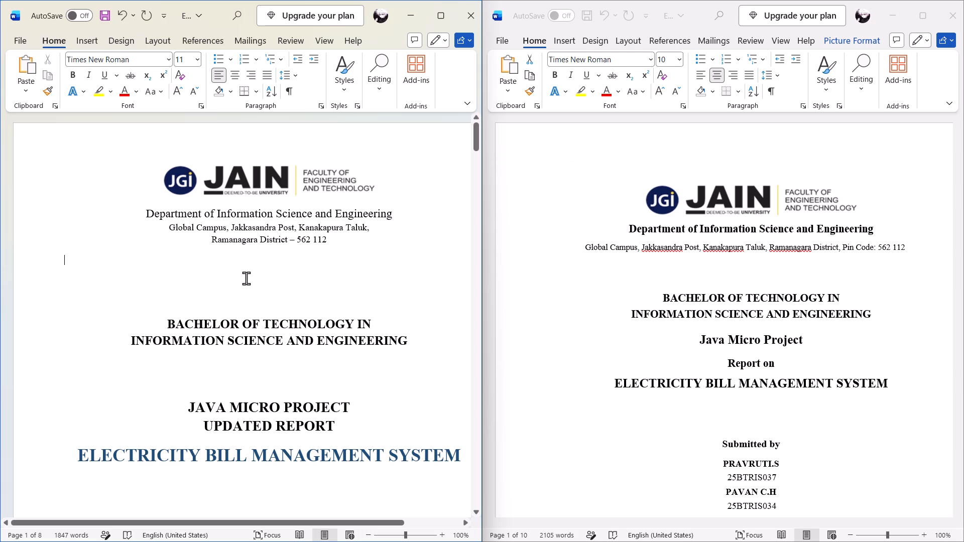
Remove the extra blank line between the campus address and the "BACHELOR OF TECHNOLOGY IN" heading on the updated cover.
scroll(246, 278, "down", 1)
left_click(231, 254)
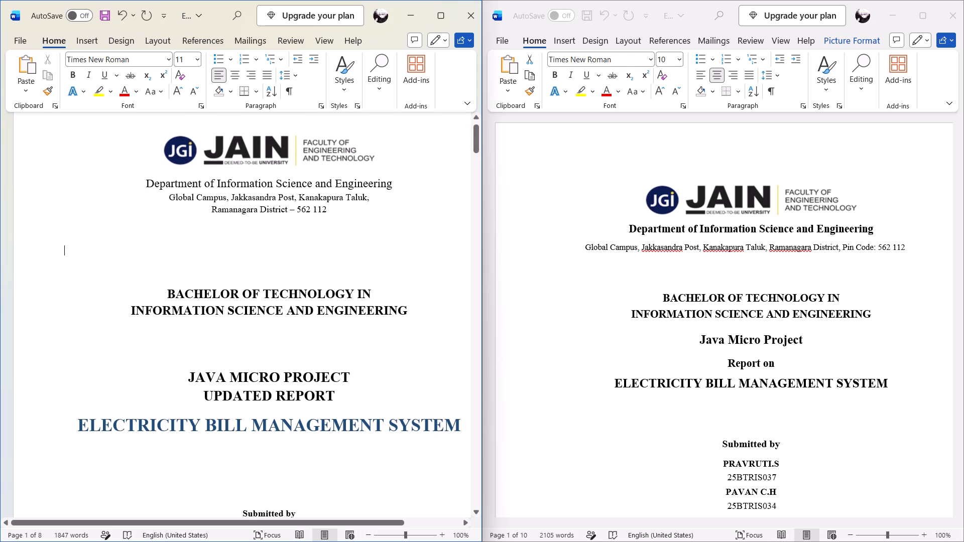
key("BackSpace")
key("BackSpace")
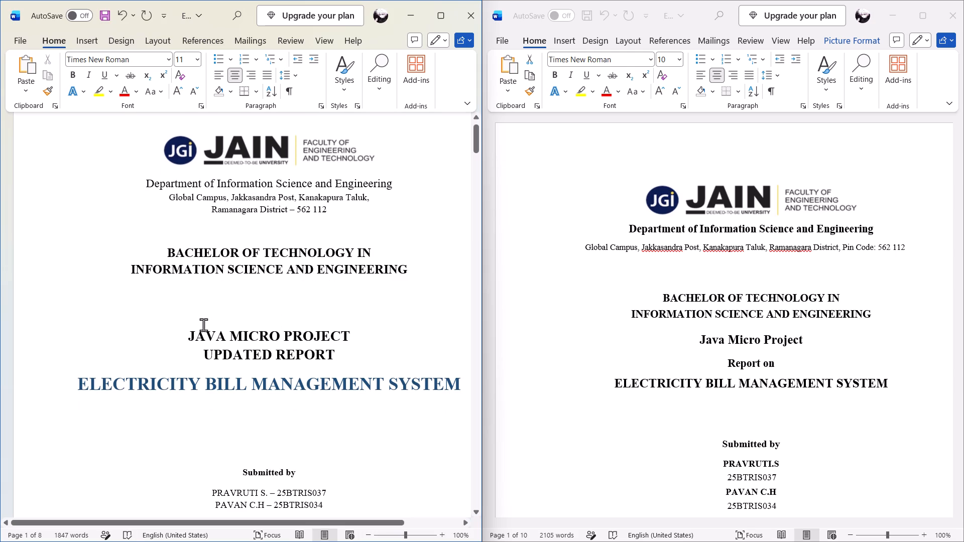
Change the "UPDATED REPORT" line on the updated cover to read "REPORT ON".
left_click_drag(199, 356, 336, 349)
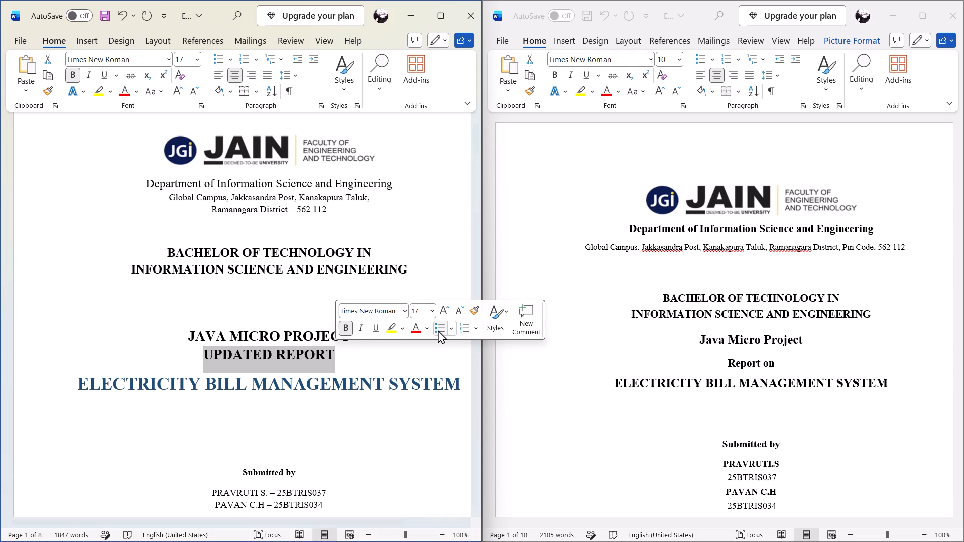
left_click(272, 349)
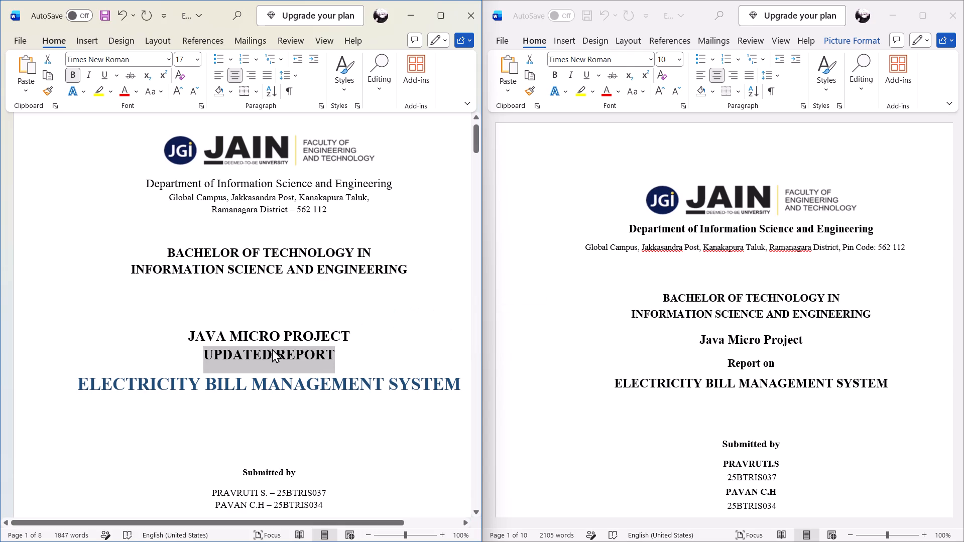
key("BackSpace")
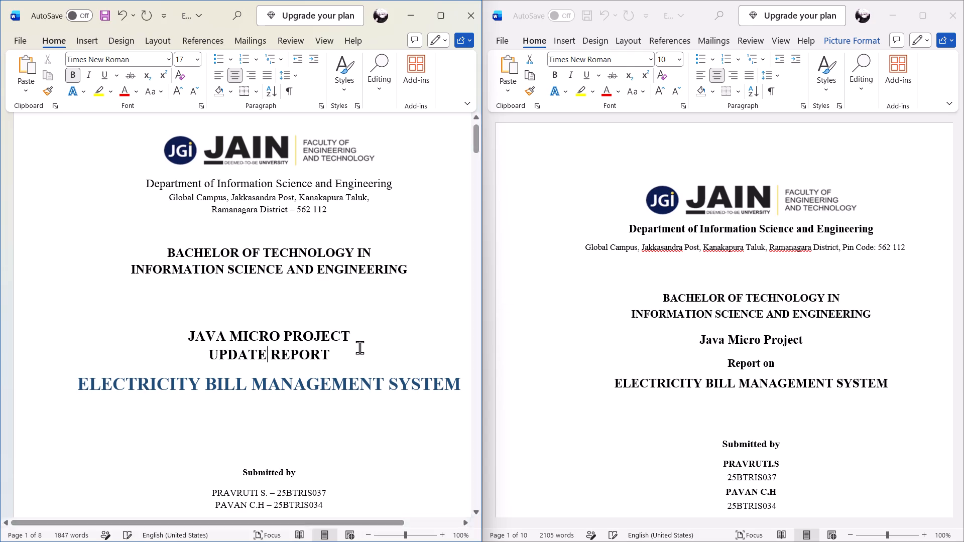
key("BackSpace")
key("BackSpace")
key("BackSpace")
key("BackSpace")
key("BackSpace")
key("BackSpace")
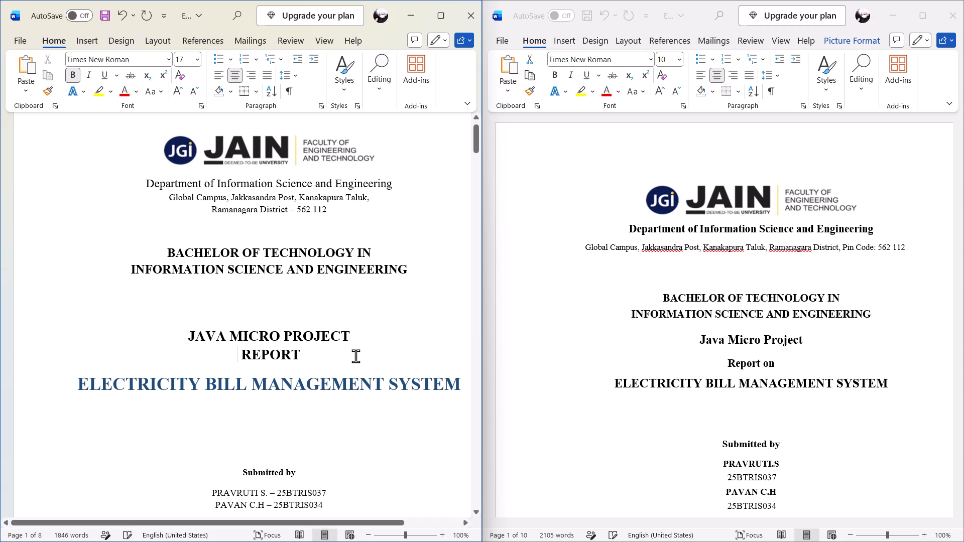
left_click(355, 356)
key("space")
key("o")
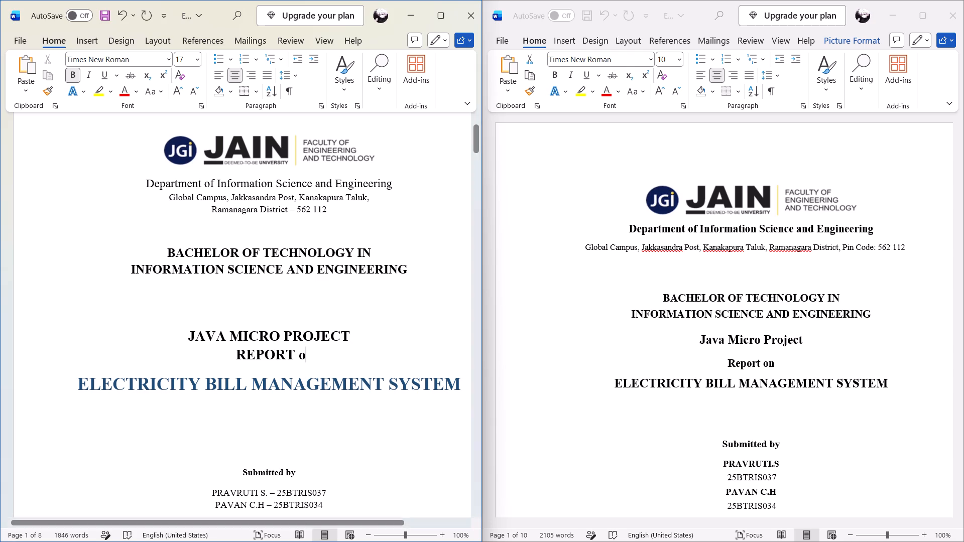
key("n")
key("BackSpace")
key("BackSpace")
type("ON")
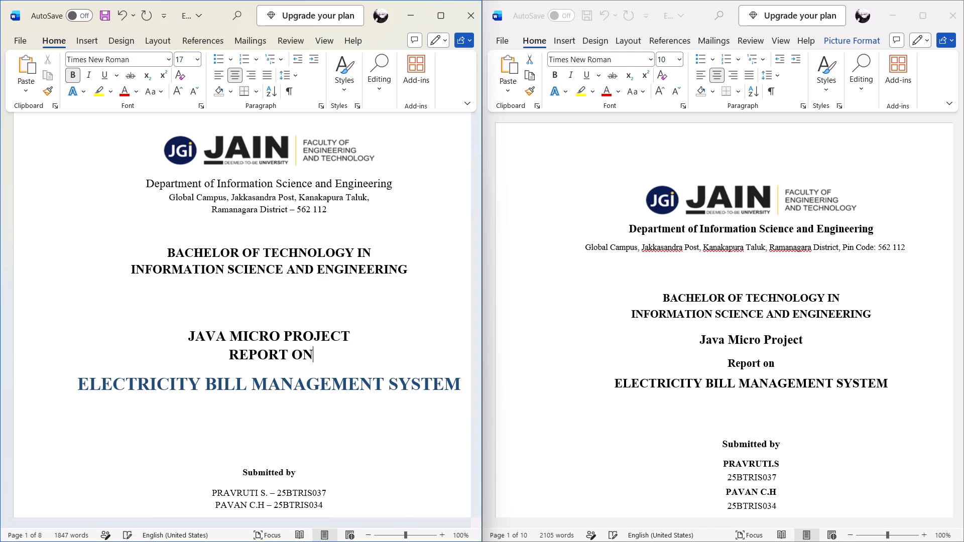
Apply the plain black text effect to the blue "ELECTRICITY BILL MANAGEMENT SYSTEM" title on the updated cover.
scroll(378, 348, "down", 1)
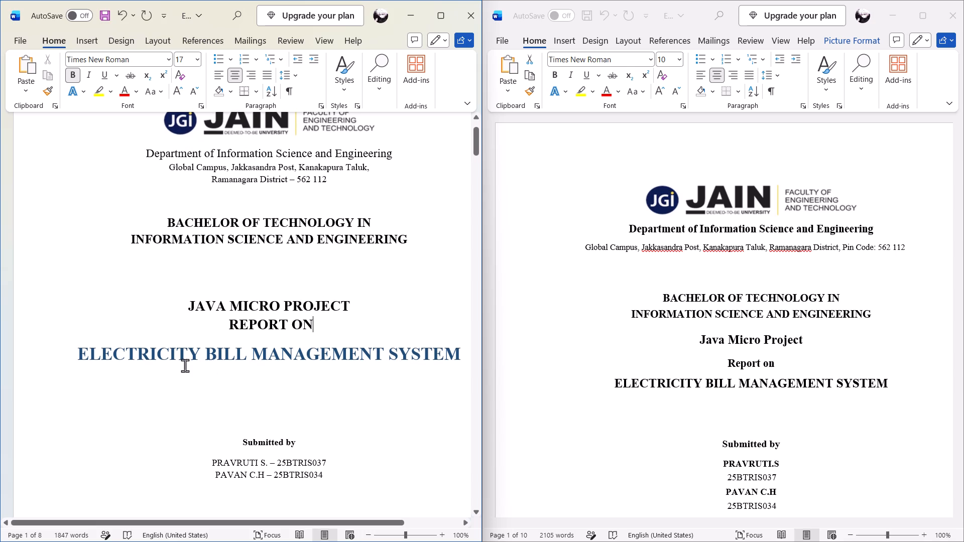
left_click_drag(74, 355, 360, 362)
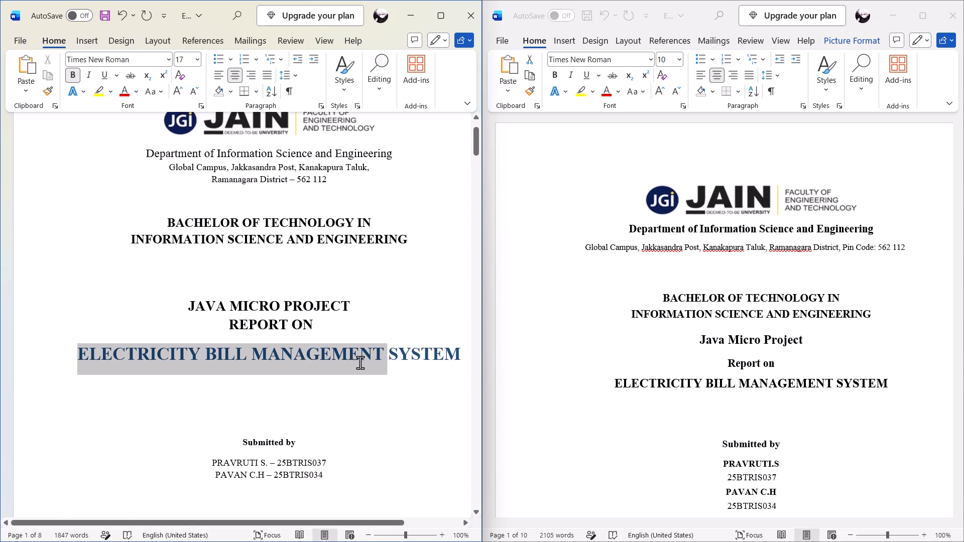
left_click_drag(360, 362, 440, 350)
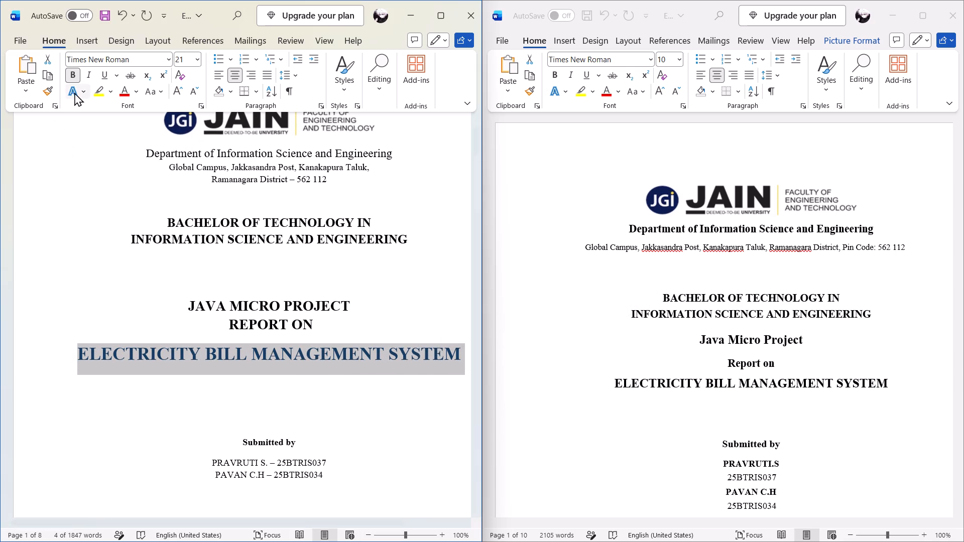
left_click(81, 91)
left_click(79, 109)
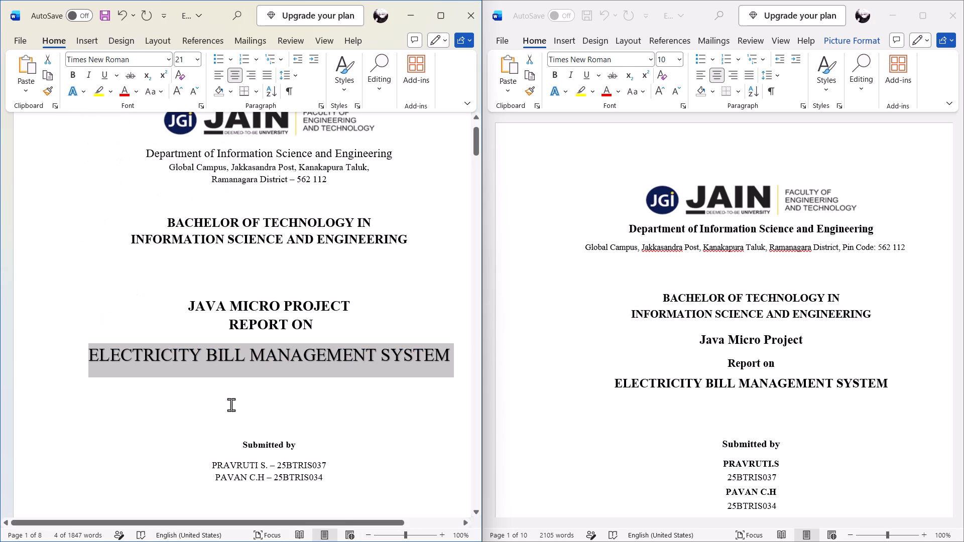
Remove a blank line above "JAVA MICRO PROJECT" and centre the "JAVA MICRO PROJECT / REPORT ON" paragraph again.
left_click(166, 305)
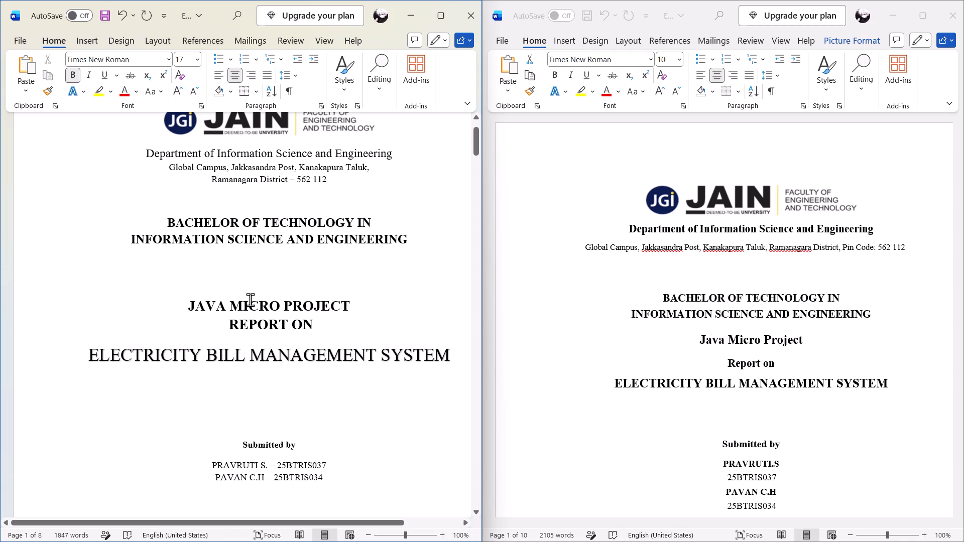
key("BackSpace")
key("BackSpace")
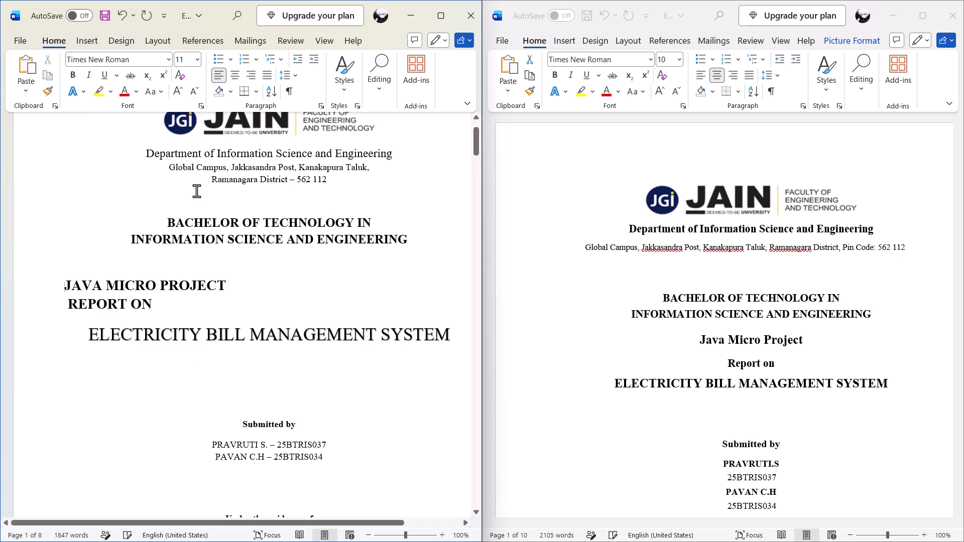
left_click(230, 72)
Increase the font size of the "Submitted by" heading on the updated cover by two increments.
scroll(279, 301, "down", 3)
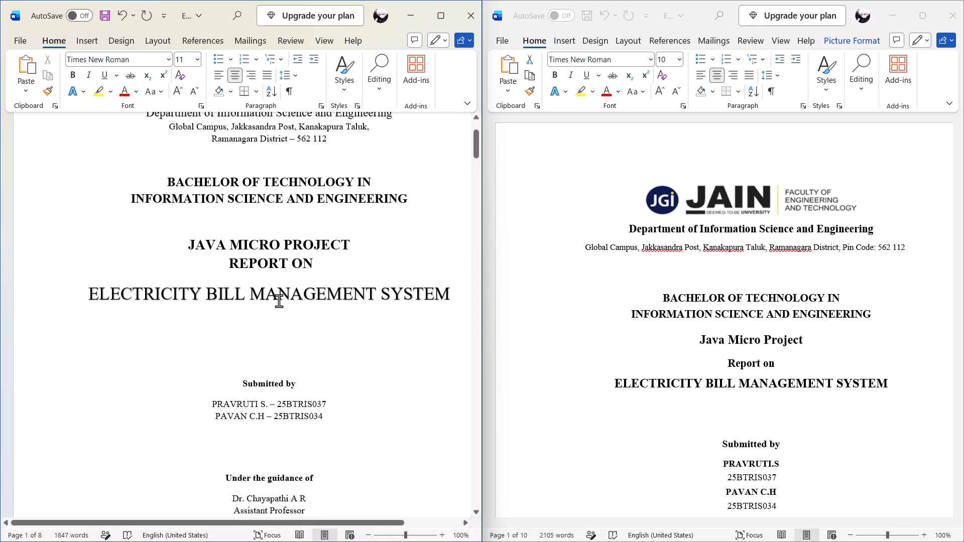
scroll(279, 301, "down", 3)
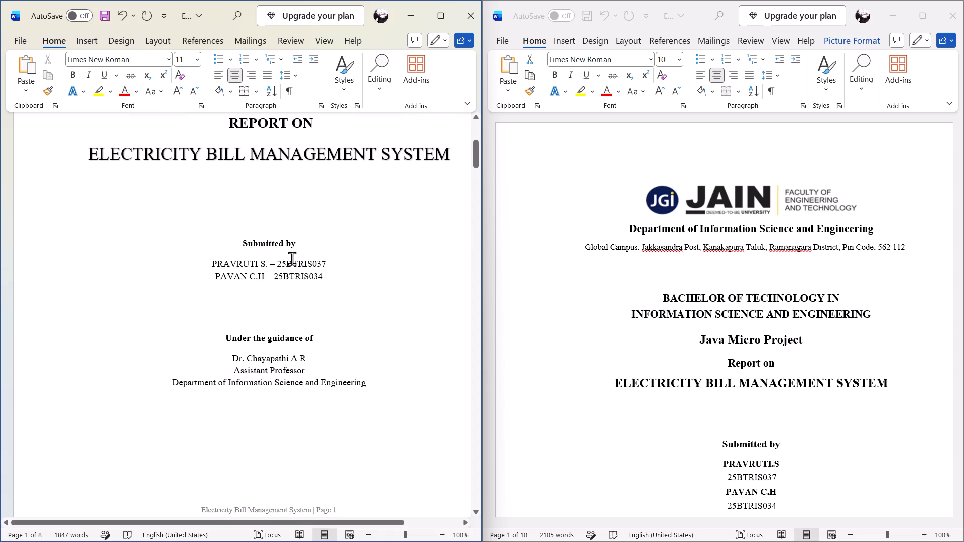
scroll(325, 276, "up", 1)
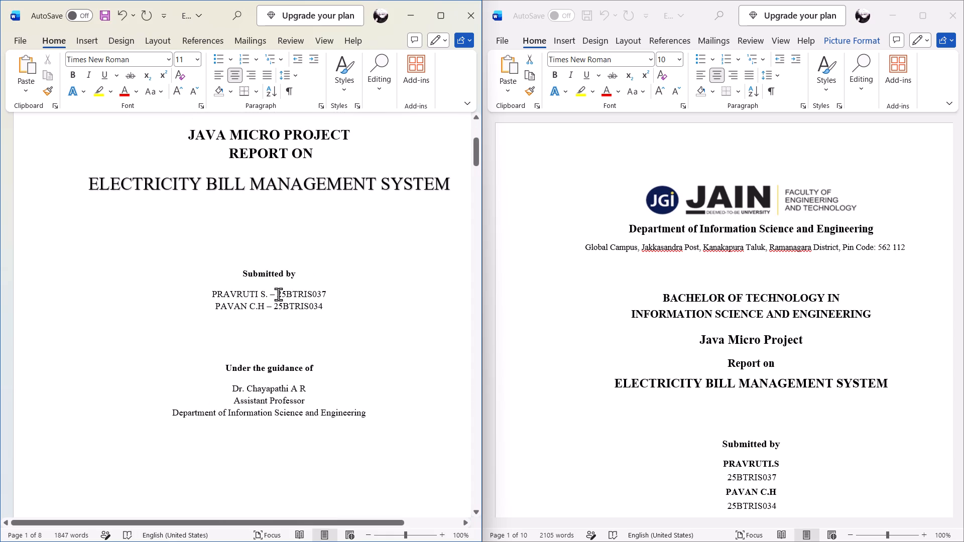
scroll(218, 308, "up", 3)
scroll(220, 311, "down", 10)
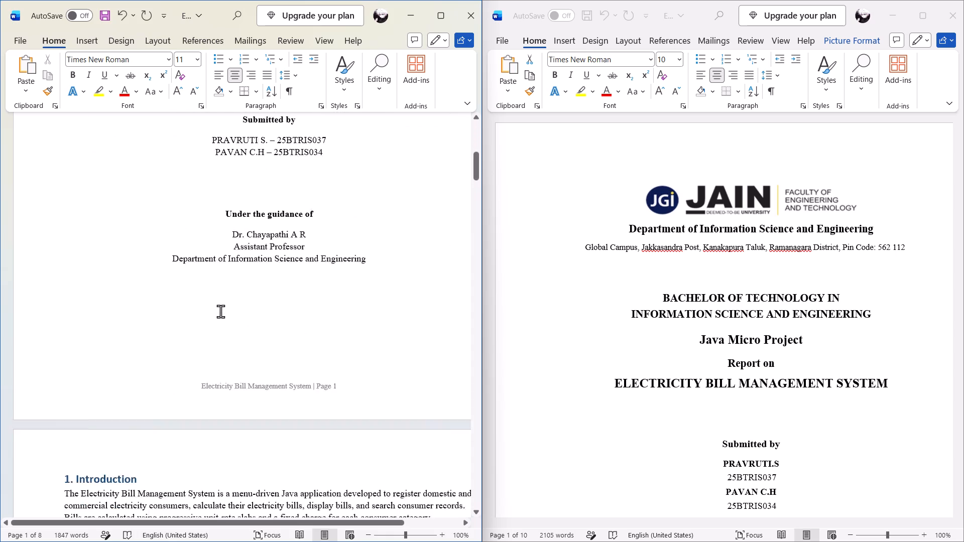
scroll(220, 311, "up", 5)
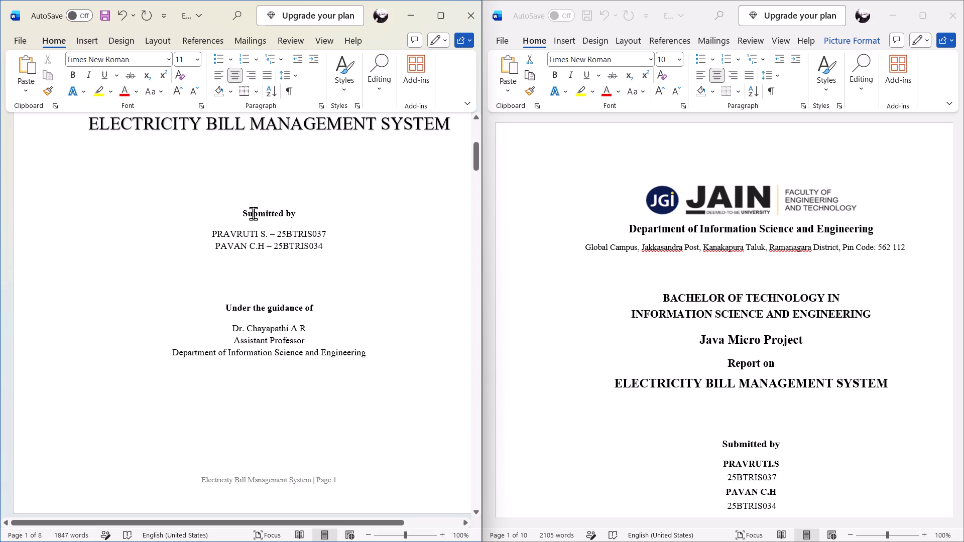
left_click_drag(243, 213, 306, 213)
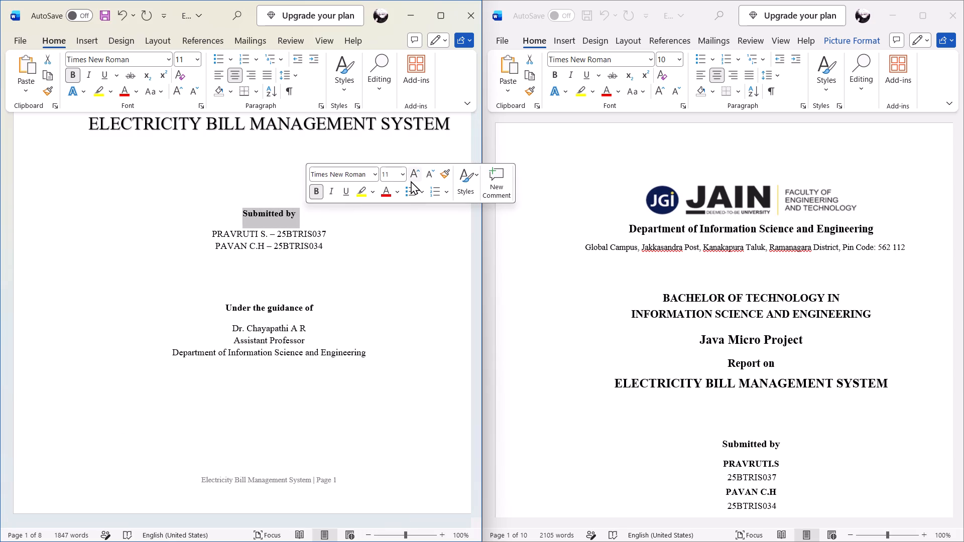
left_click(411, 181)
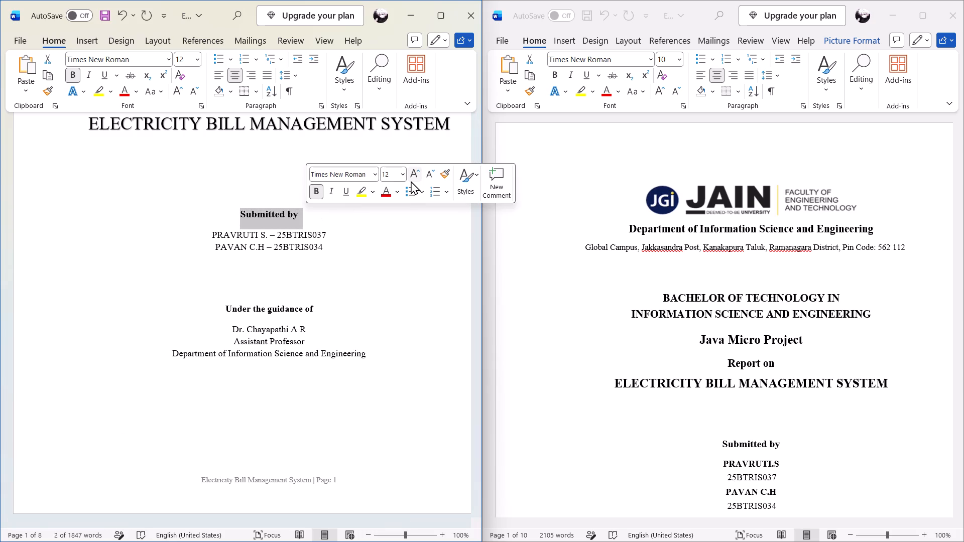
left_click(411, 181)
left_click(373, 249)
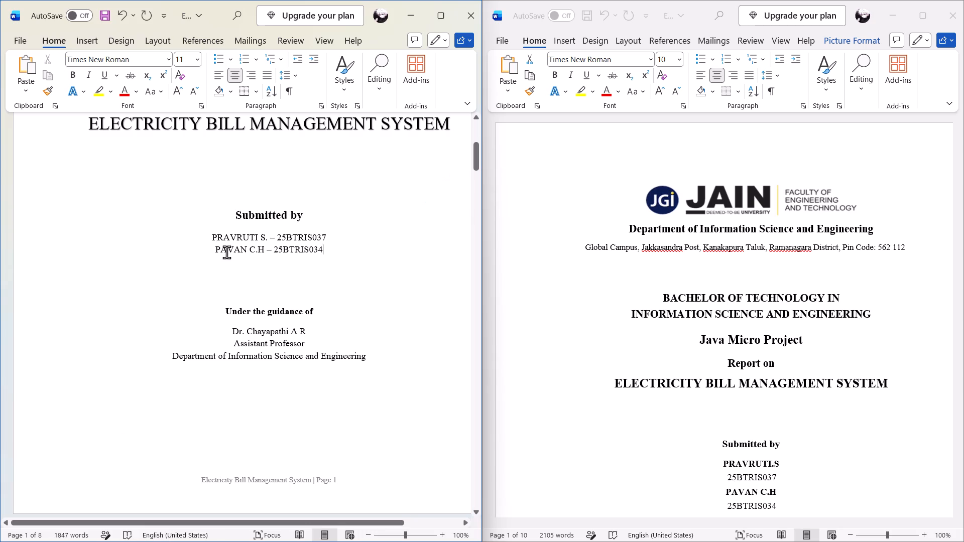
left_click_drag(235, 215, 306, 211)
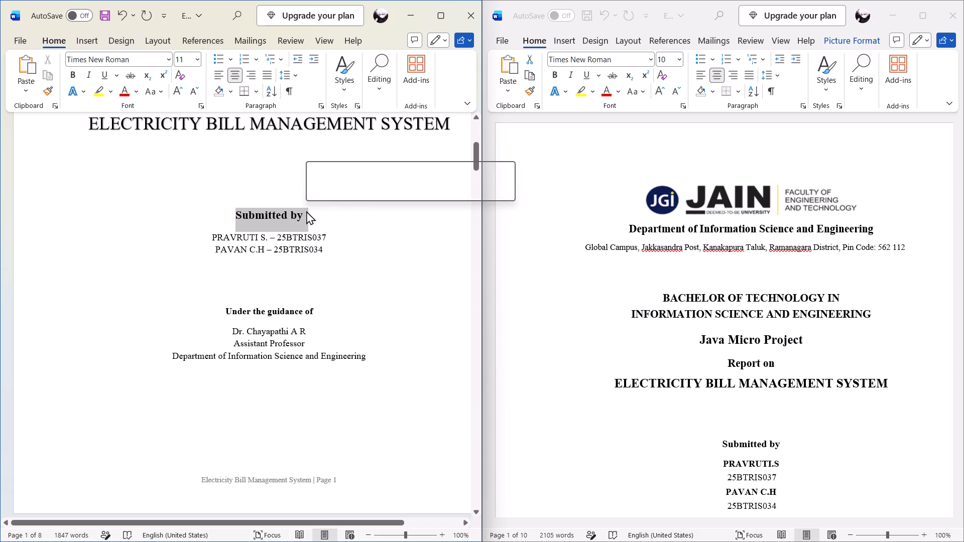
left_click(351, 251)
Increase the font size of the two student name lines under "Submitted by" by two increments.
left_click_drag(209, 237, 319, 244)
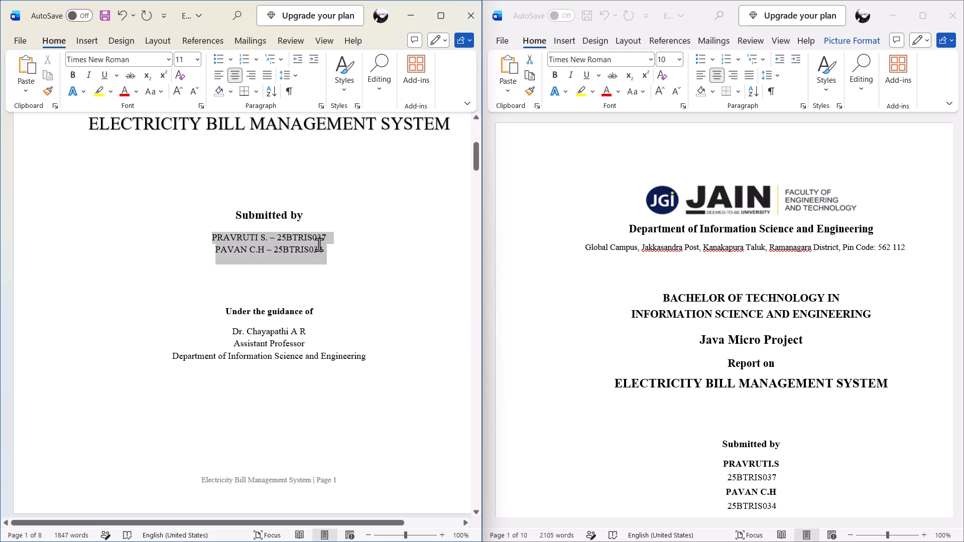
left_click_drag(319, 244, 319, 245)
left_click(424, 210)
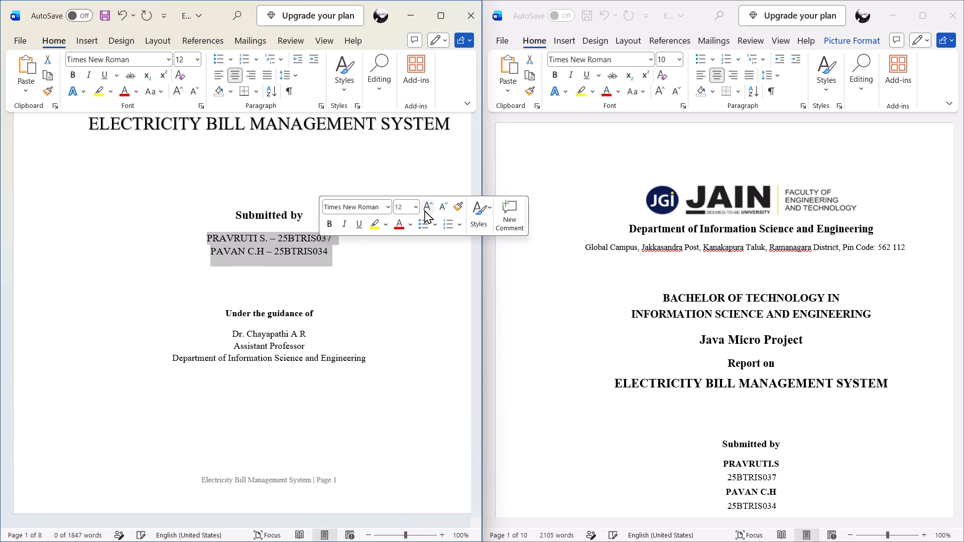
left_click(424, 210)
left_click(419, 283)
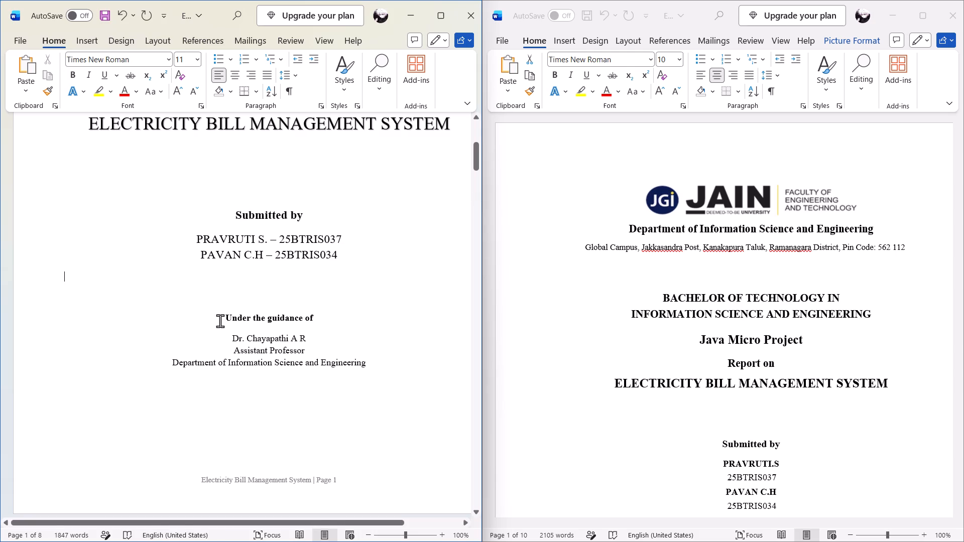
Increase the font size of the "Under the guidance of" heading on the updated cover by two increments.
left_click_drag(226, 317, 298, 320)
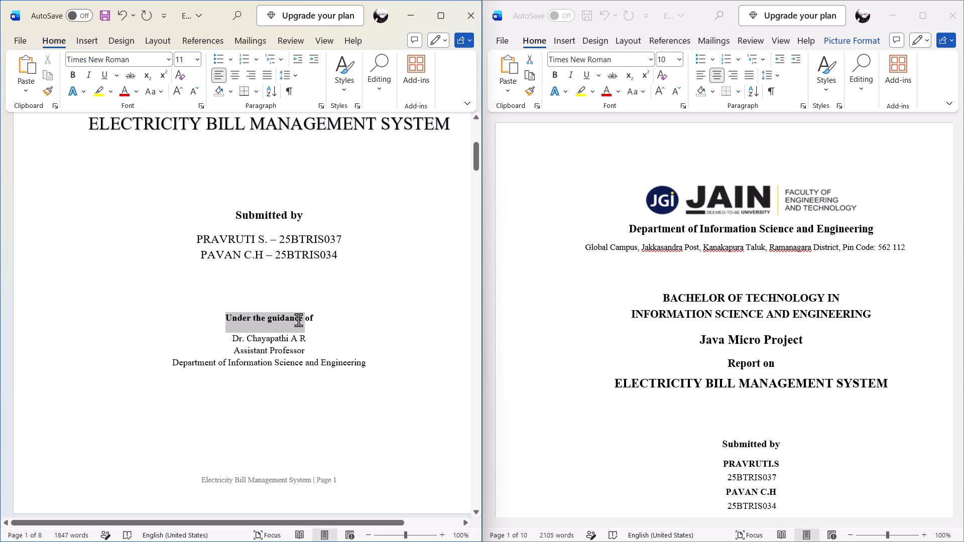
left_click_drag(298, 320, 319, 320)
double_click(430, 284)
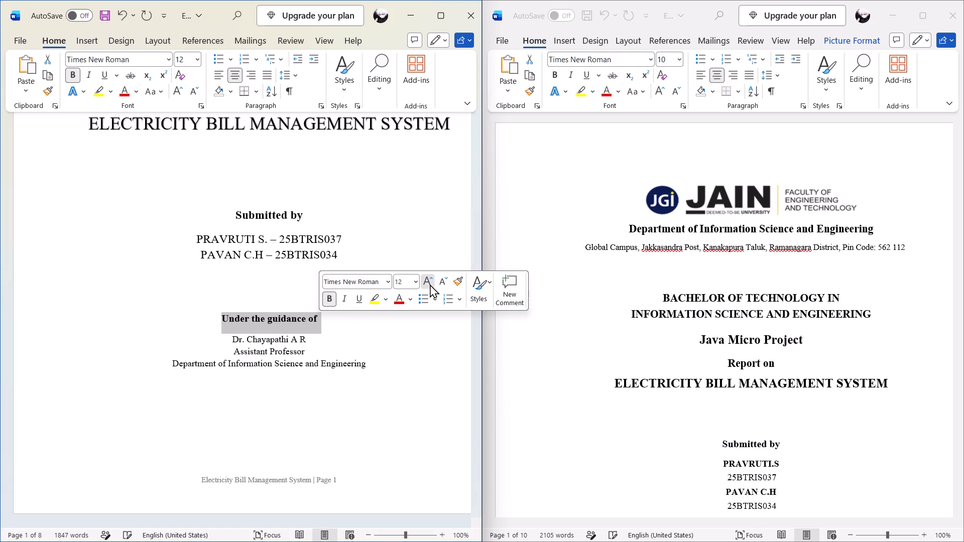
Increase the font size of the guide's name under "Under the guidance of" by a net two increments.
left_click(232, 345)
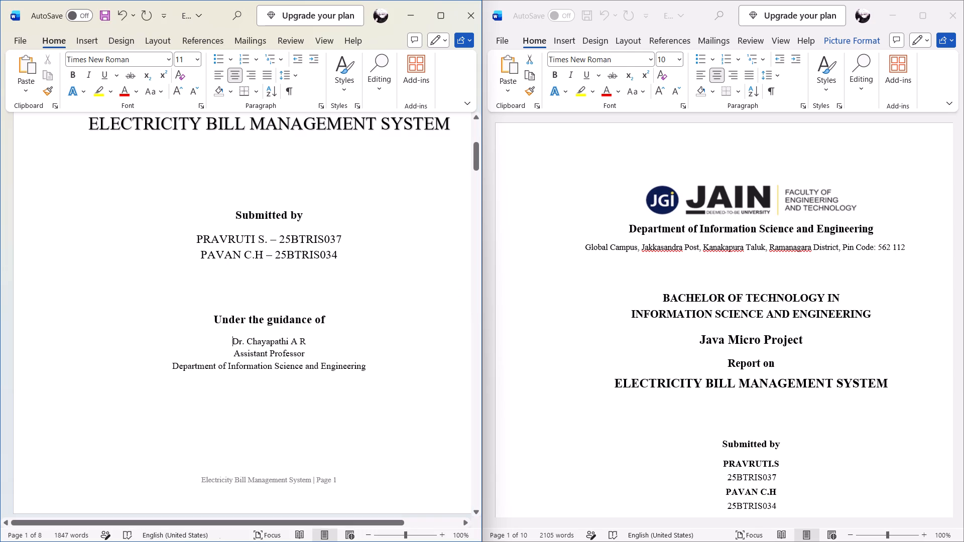
left_click_drag(230, 344, 308, 342)
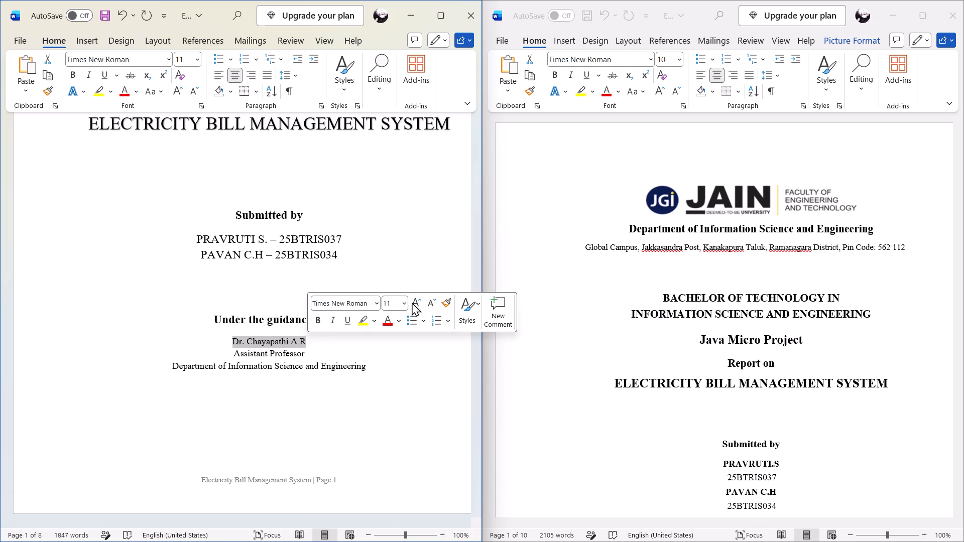
triple_click(416, 301)
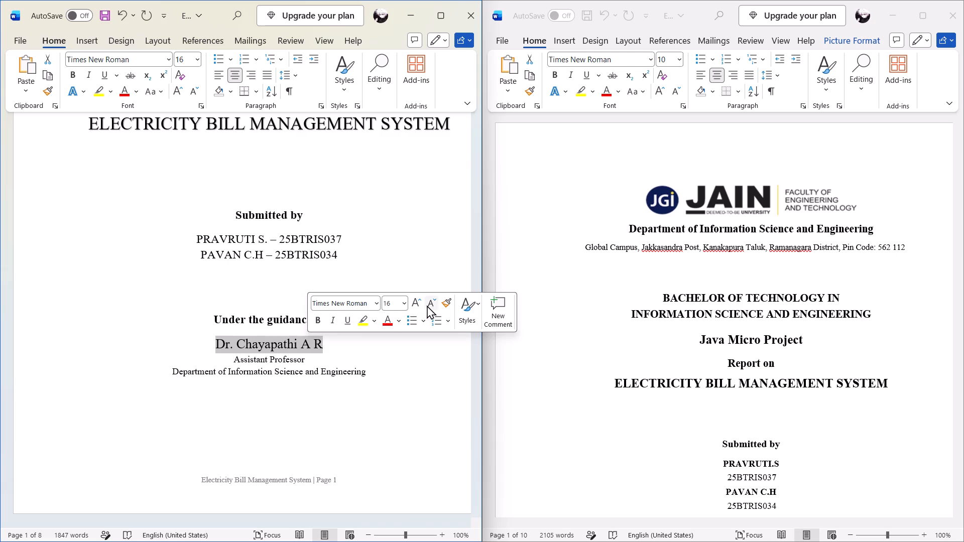
left_click(430, 305)
left_click(449, 406)
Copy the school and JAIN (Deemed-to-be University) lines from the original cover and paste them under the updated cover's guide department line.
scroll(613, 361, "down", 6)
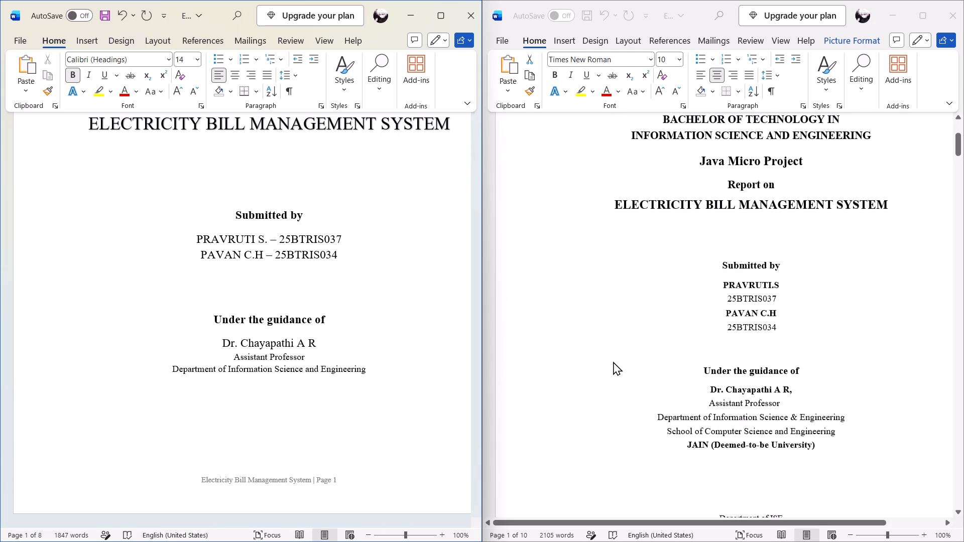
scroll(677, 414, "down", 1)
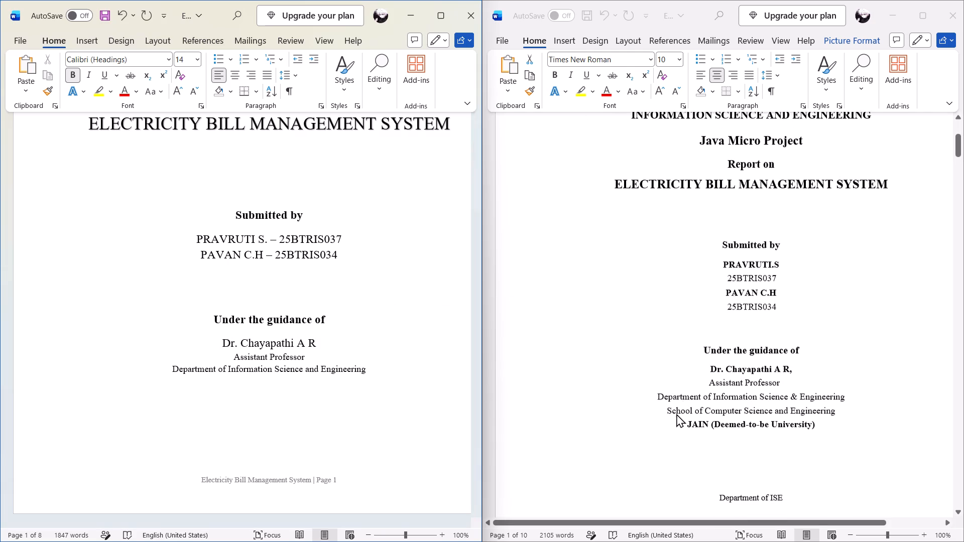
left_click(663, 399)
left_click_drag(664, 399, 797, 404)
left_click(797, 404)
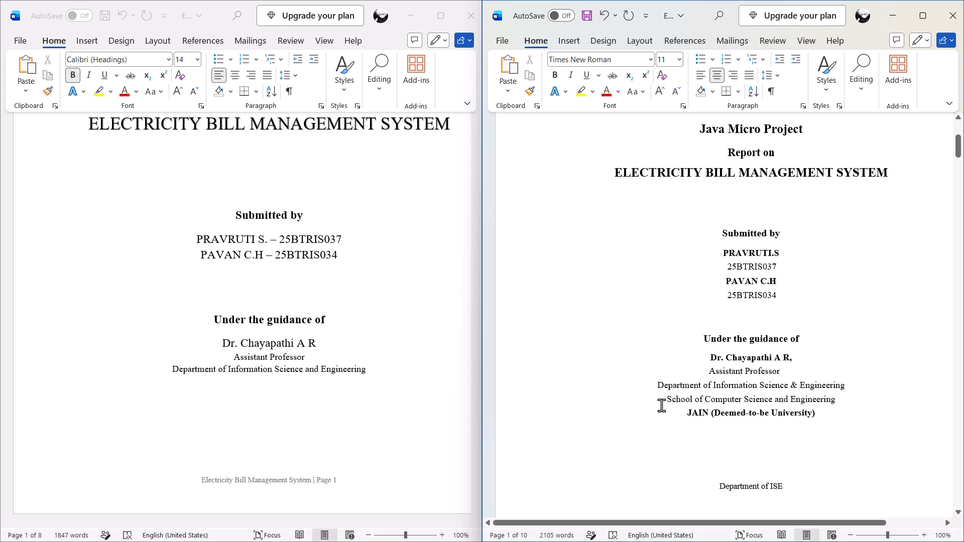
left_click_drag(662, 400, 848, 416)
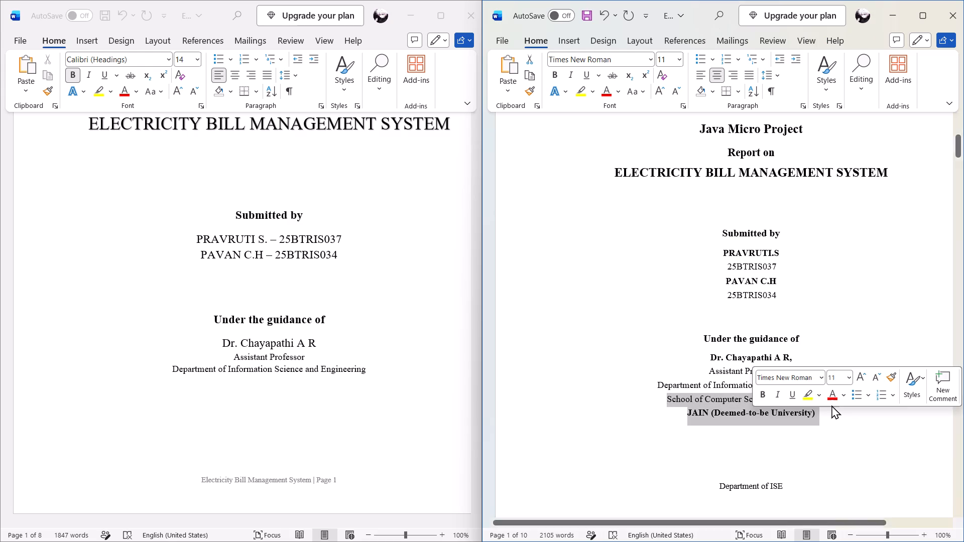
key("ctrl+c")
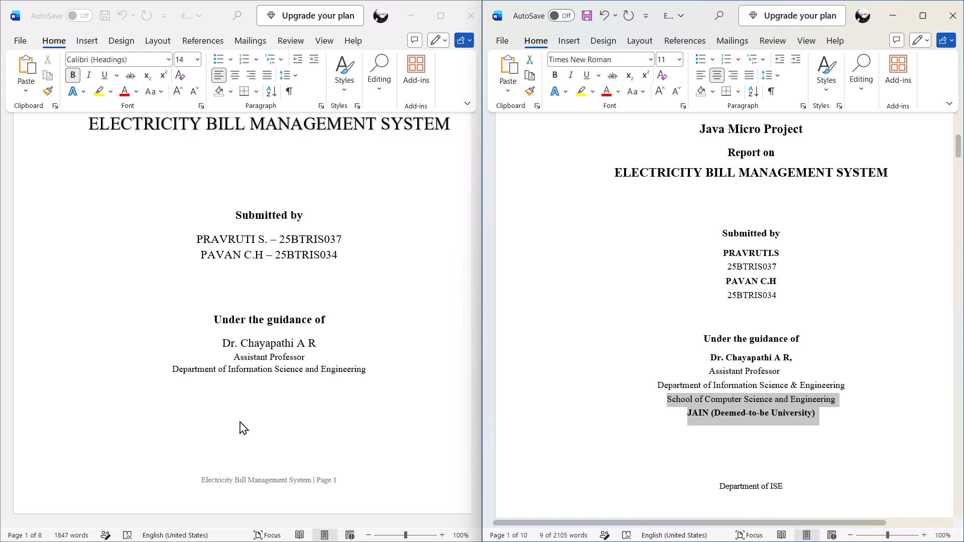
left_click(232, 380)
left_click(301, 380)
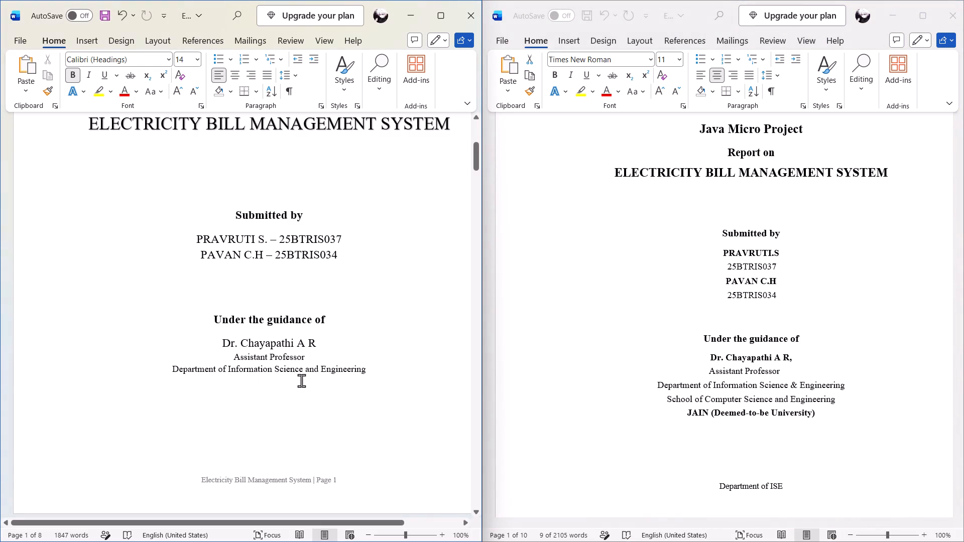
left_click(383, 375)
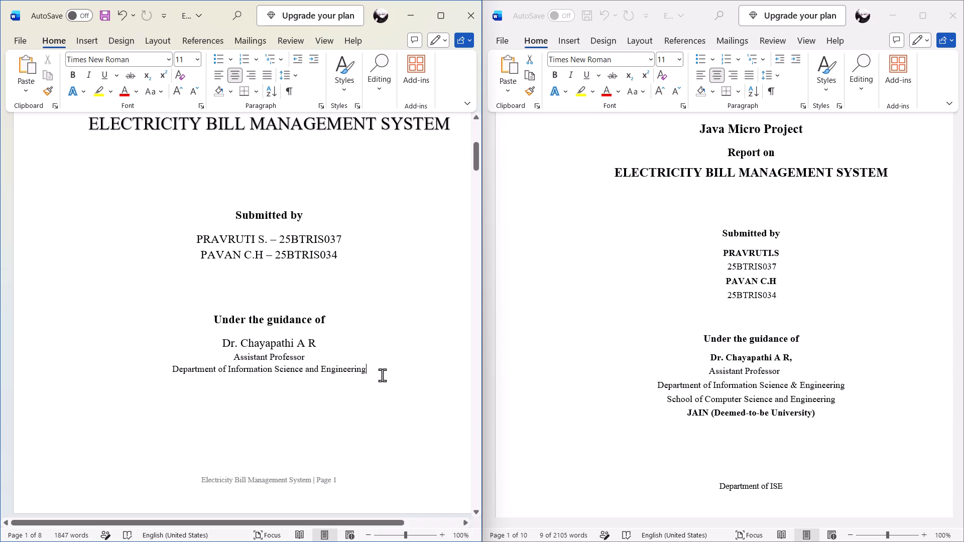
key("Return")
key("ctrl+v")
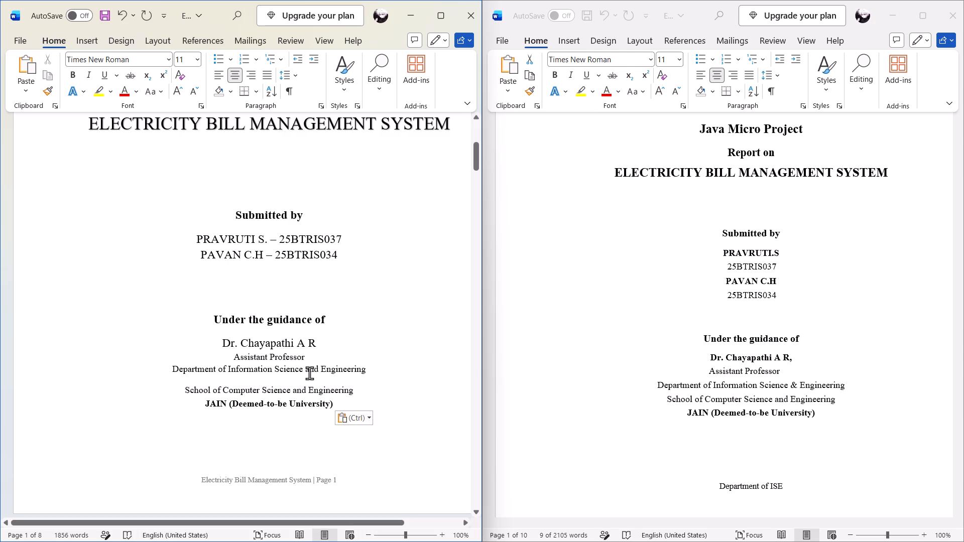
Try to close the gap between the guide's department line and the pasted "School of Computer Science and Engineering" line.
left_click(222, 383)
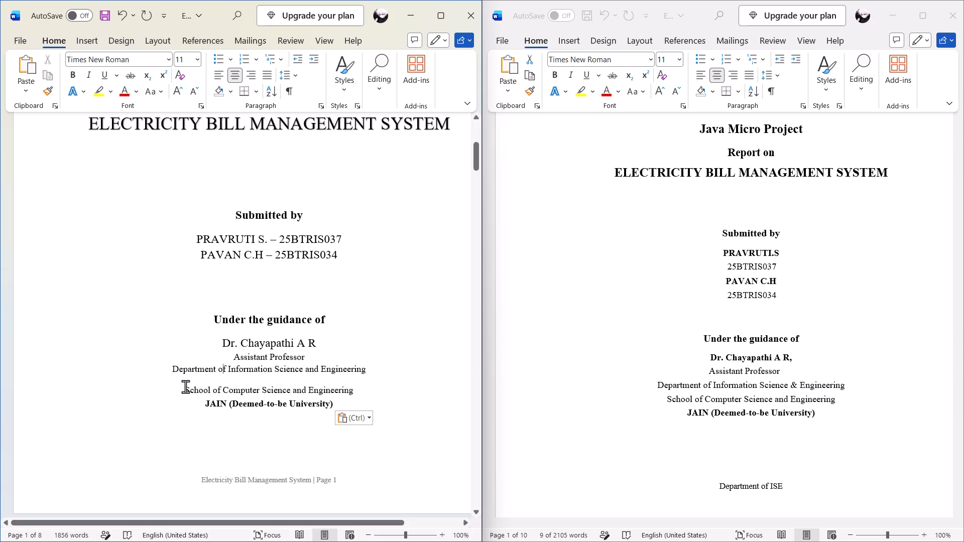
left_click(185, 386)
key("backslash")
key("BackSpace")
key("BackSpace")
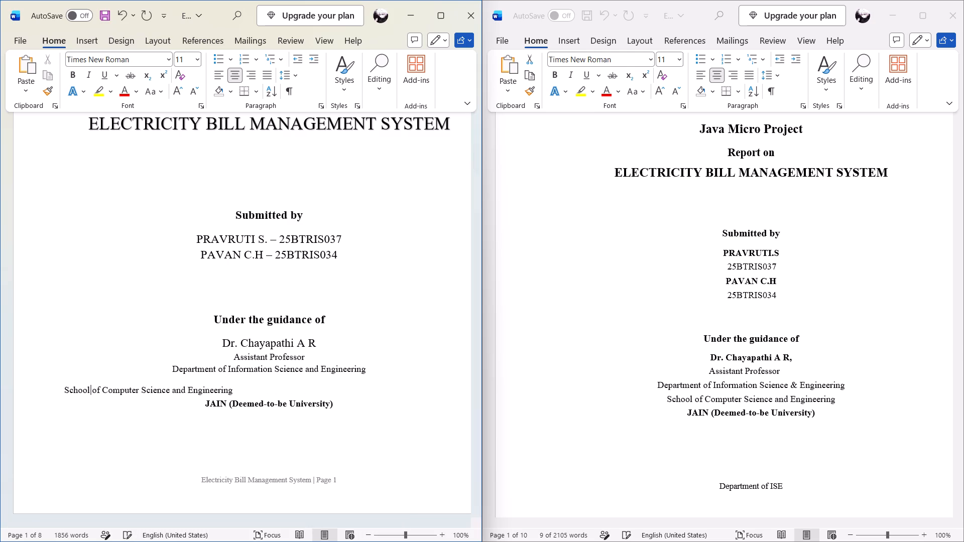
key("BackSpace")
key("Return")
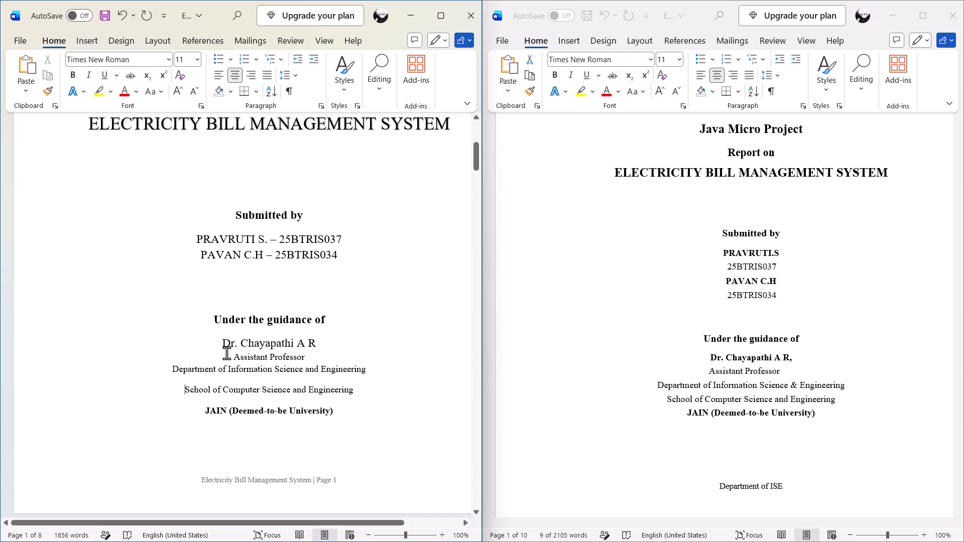
Replace all lines below the guide's name with the original cover's four lines, from "Assistant Professor" to "JAIN (Deemed-to-be University)".
left_click_drag(235, 356, 344, 411)
key("BackSpace")
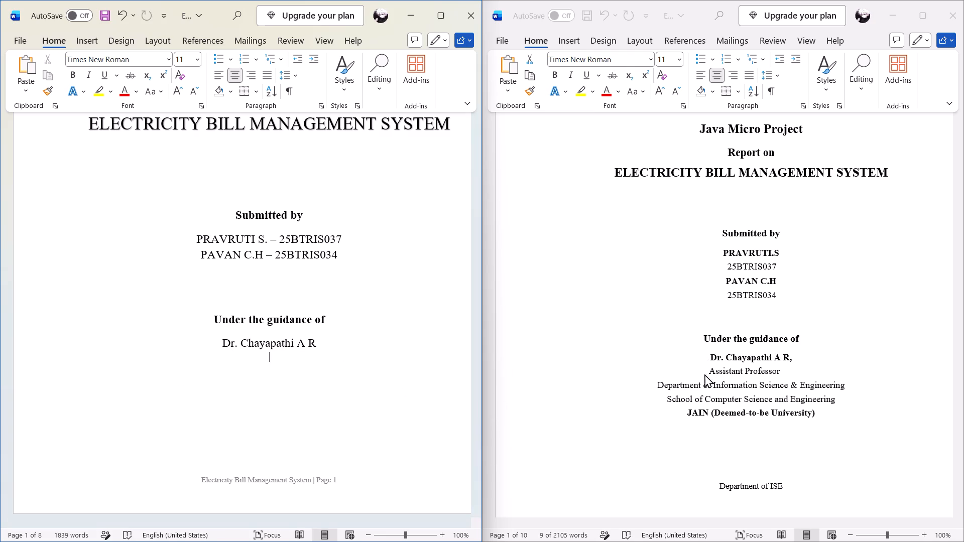
left_click(710, 371)
left_click(708, 371)
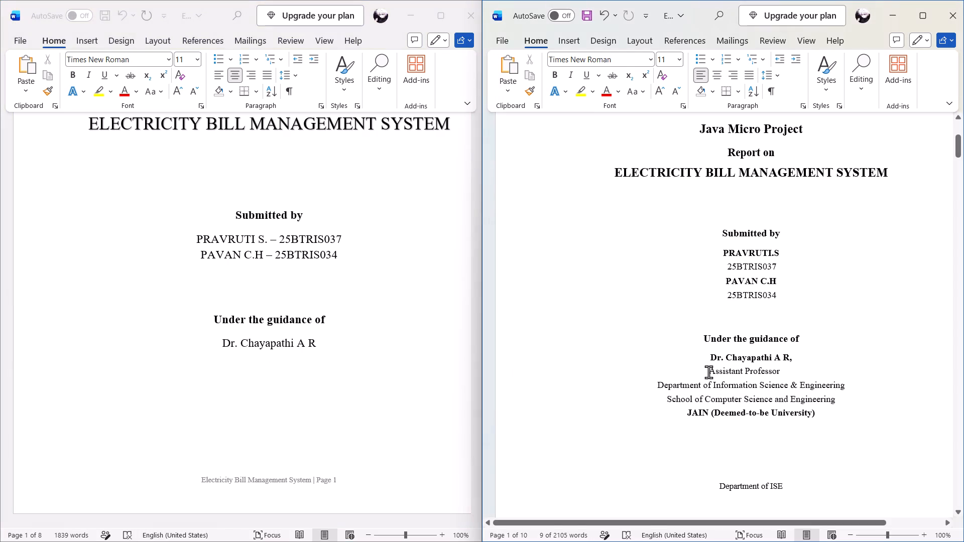
left_click_drag(708, 372, 815, 416)
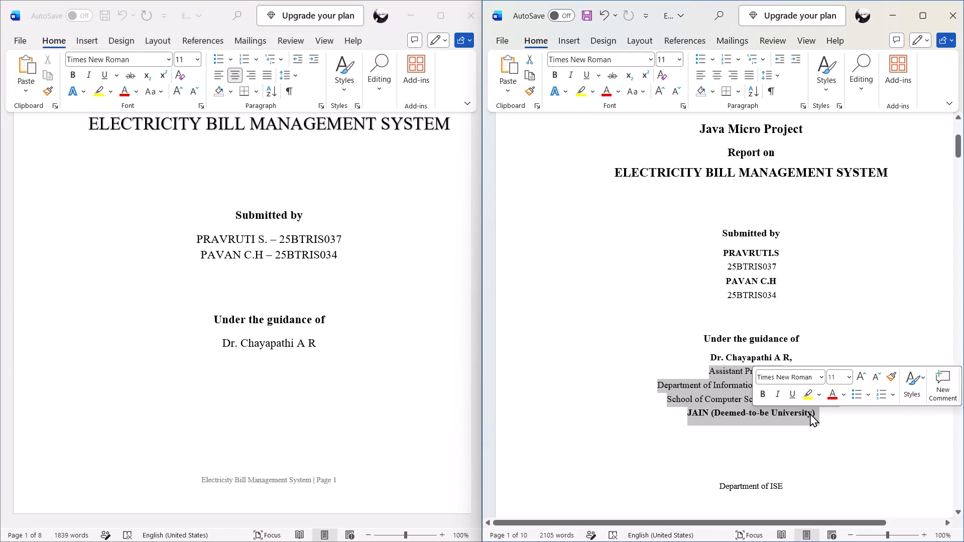
key("ctrl+c")
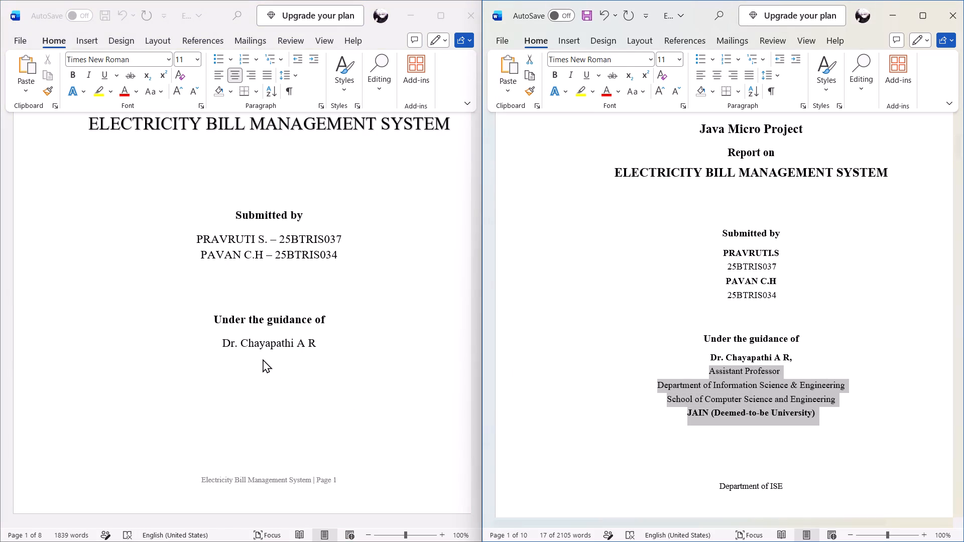
left_click(263, 359)
key("ctrl+v")
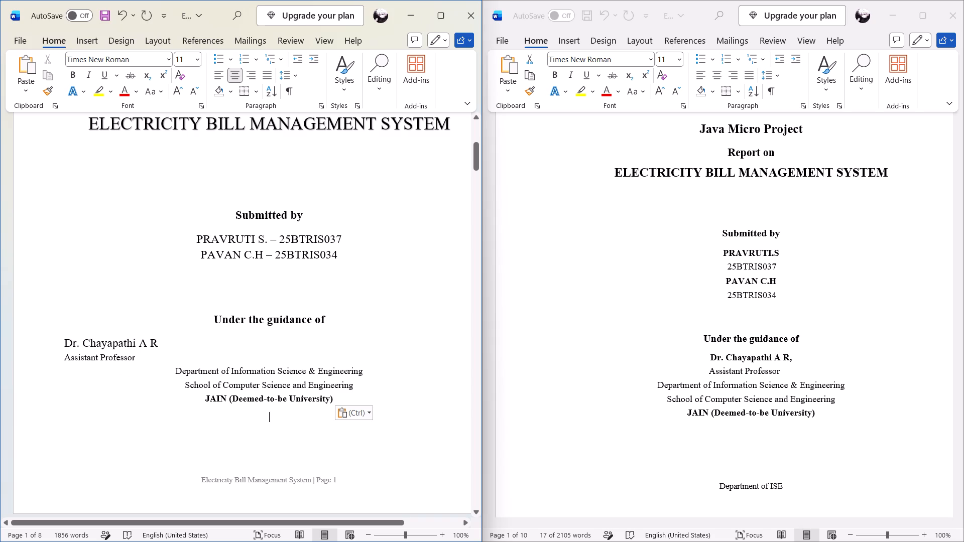
Centre the guide's name together with the "Assistant Professor" line on the updated cover.
left_click(63, 334)
left_click(64, 340)
left_click(238, 81)
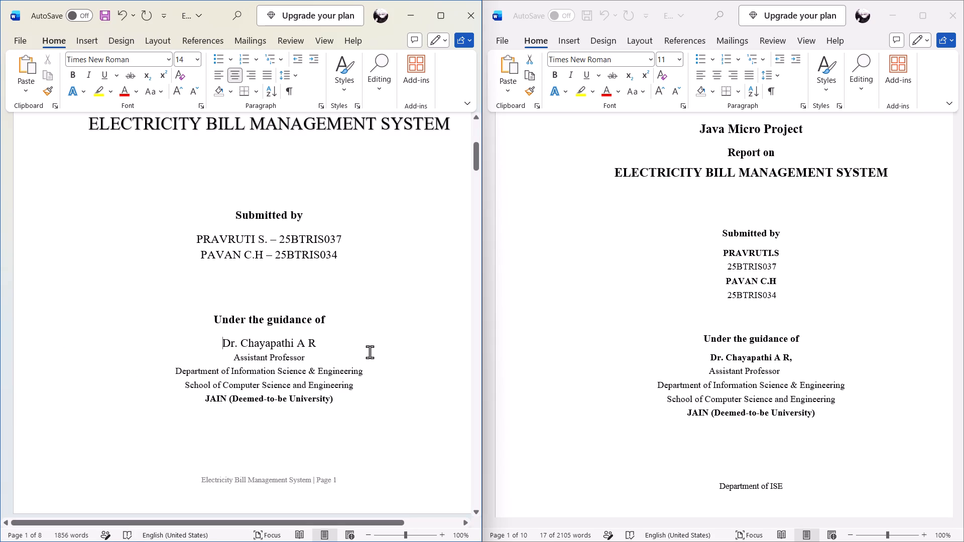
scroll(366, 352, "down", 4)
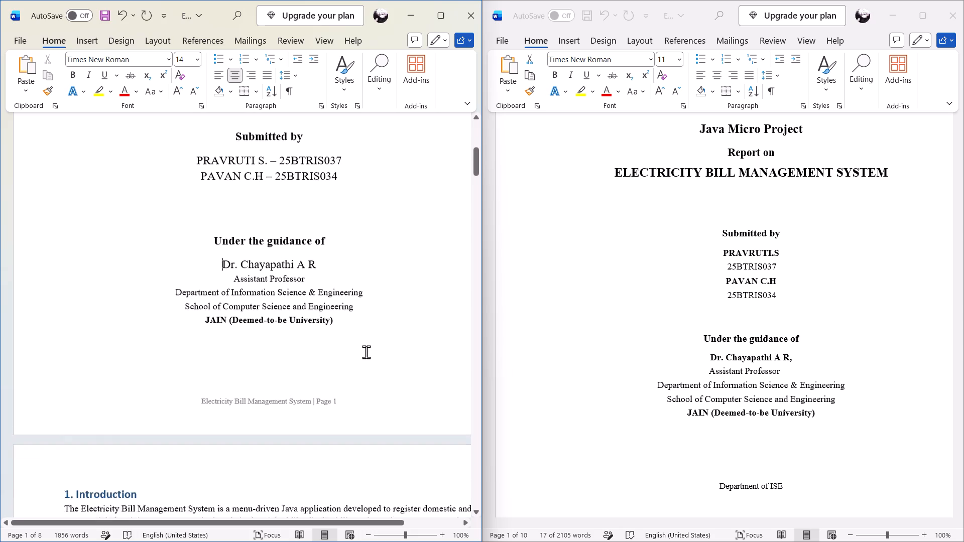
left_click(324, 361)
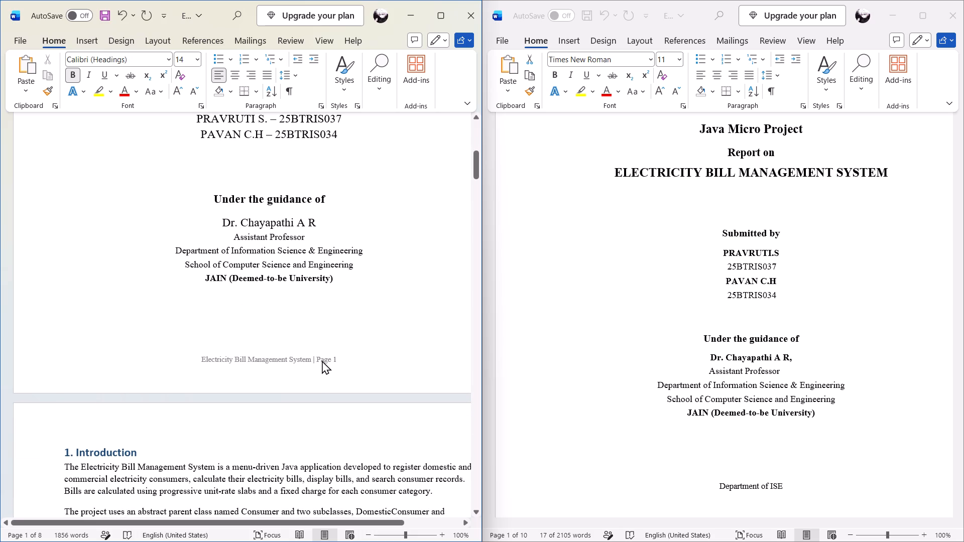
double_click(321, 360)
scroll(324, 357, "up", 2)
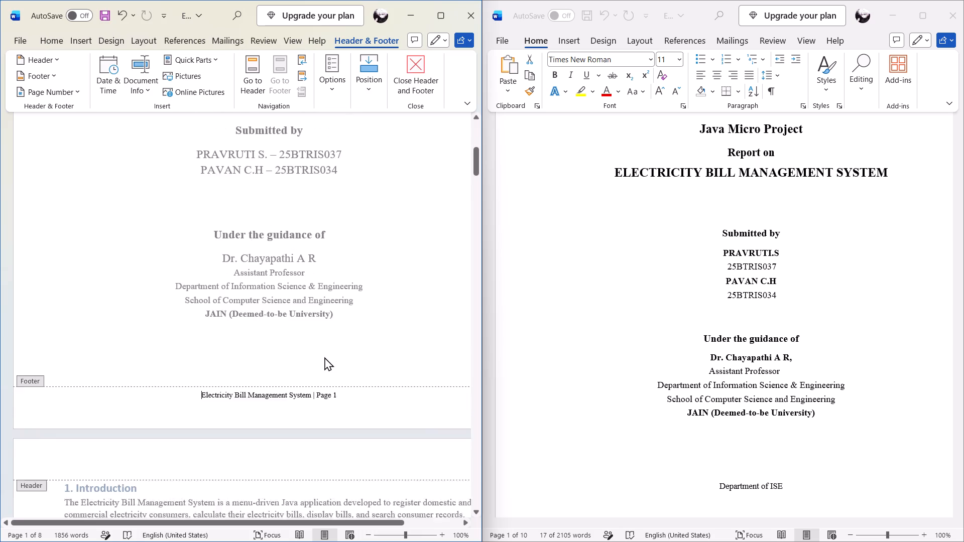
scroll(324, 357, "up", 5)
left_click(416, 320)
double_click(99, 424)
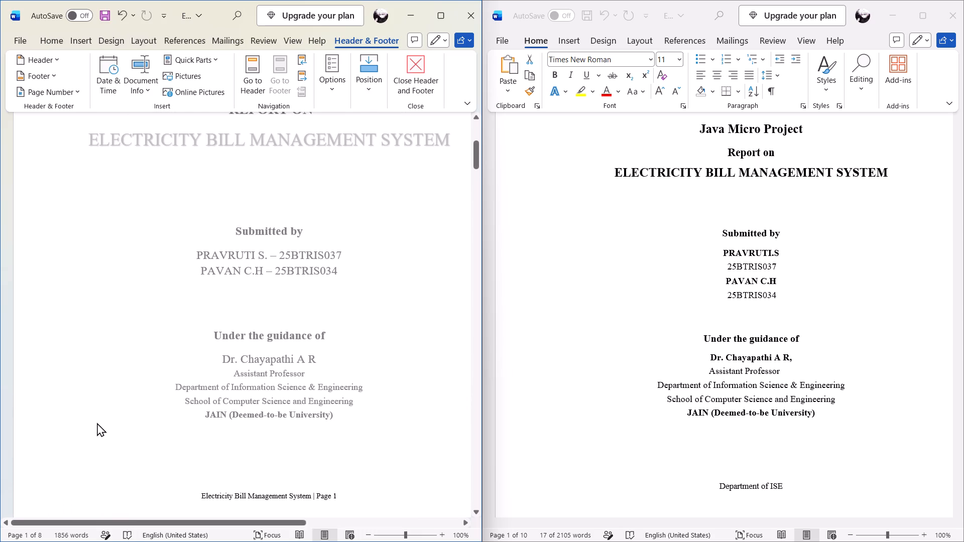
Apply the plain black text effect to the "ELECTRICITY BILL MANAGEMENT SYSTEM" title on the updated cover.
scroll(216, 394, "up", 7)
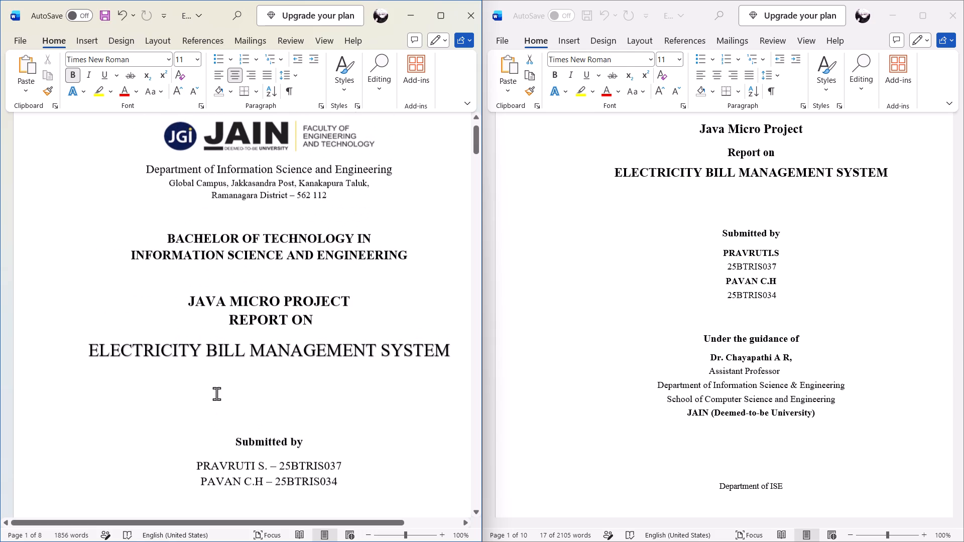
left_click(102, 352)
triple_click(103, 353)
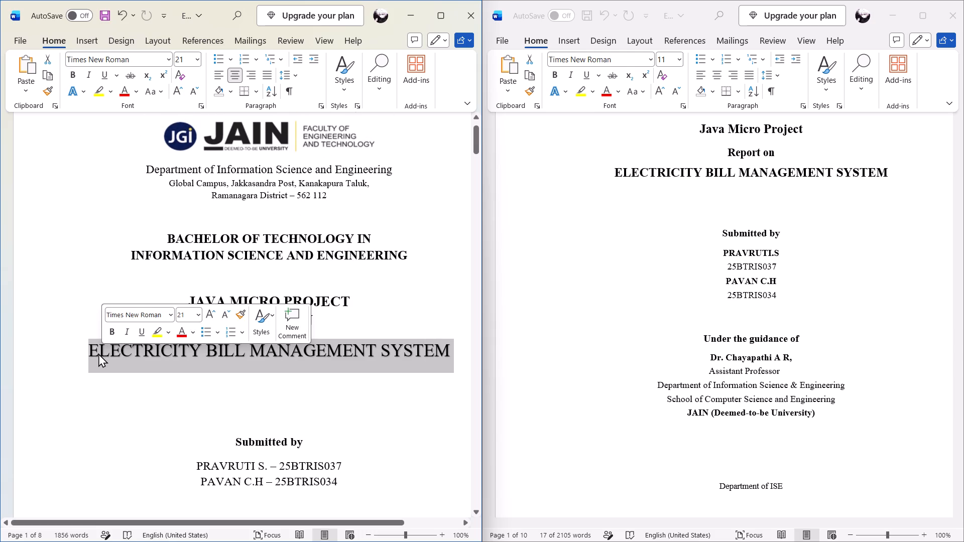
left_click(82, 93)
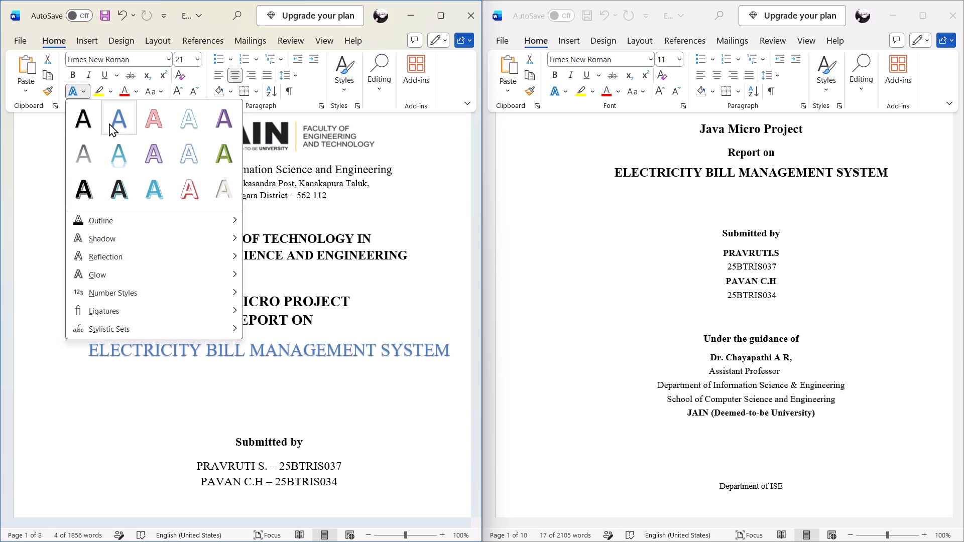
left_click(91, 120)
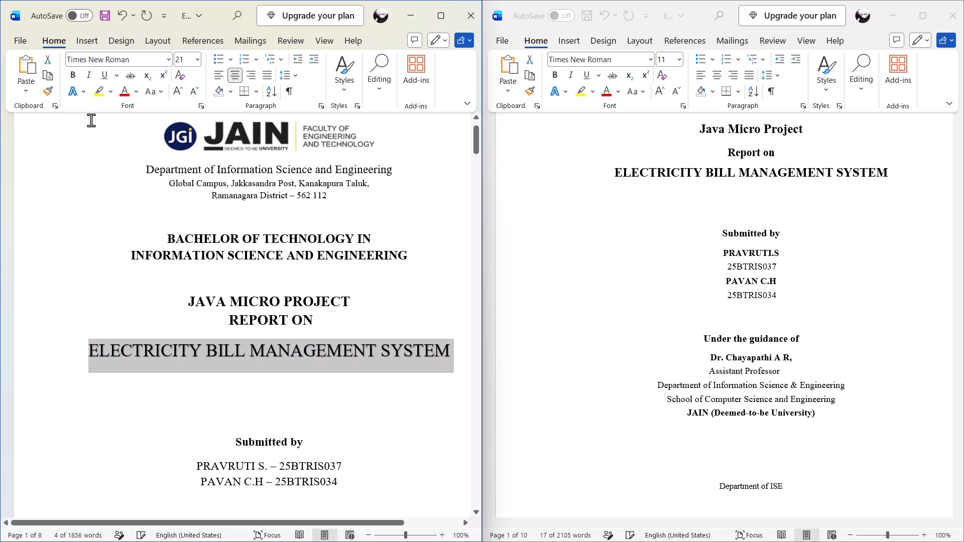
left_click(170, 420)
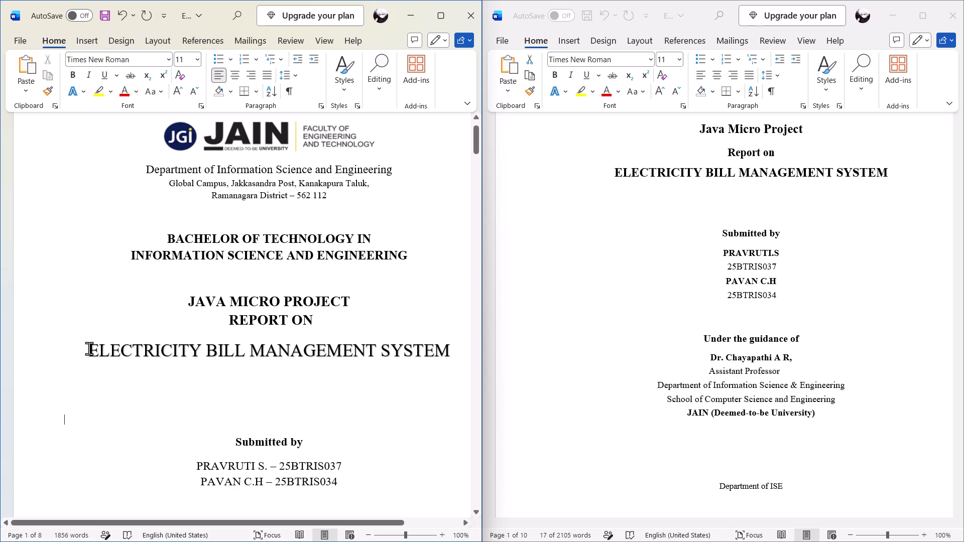
Replace the updated cover's "ELECTRICITY BILL MANAGEMENT SYSTEM" title with the original report's bold 15 pt version and centre it.
left_click_drag(89, 348, 416, 354)
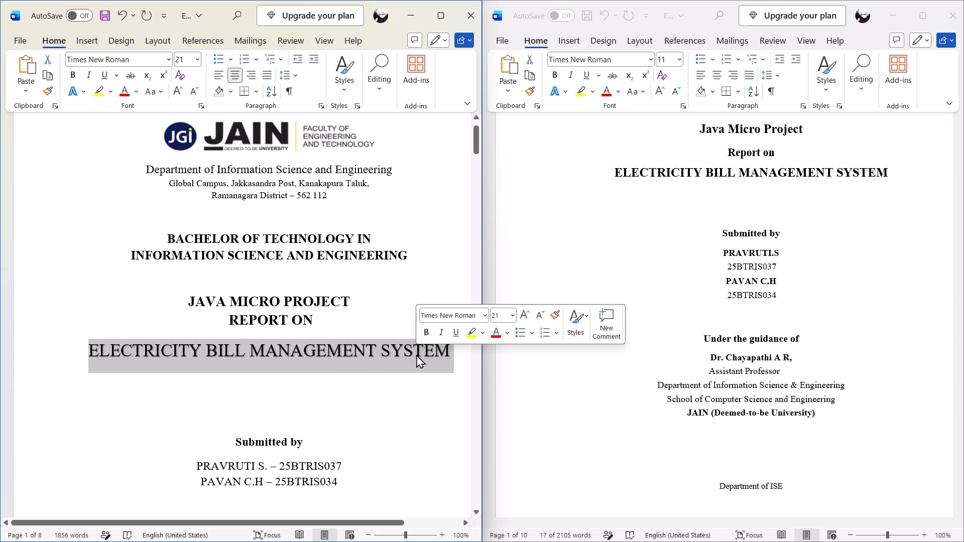
key("BackSpace")
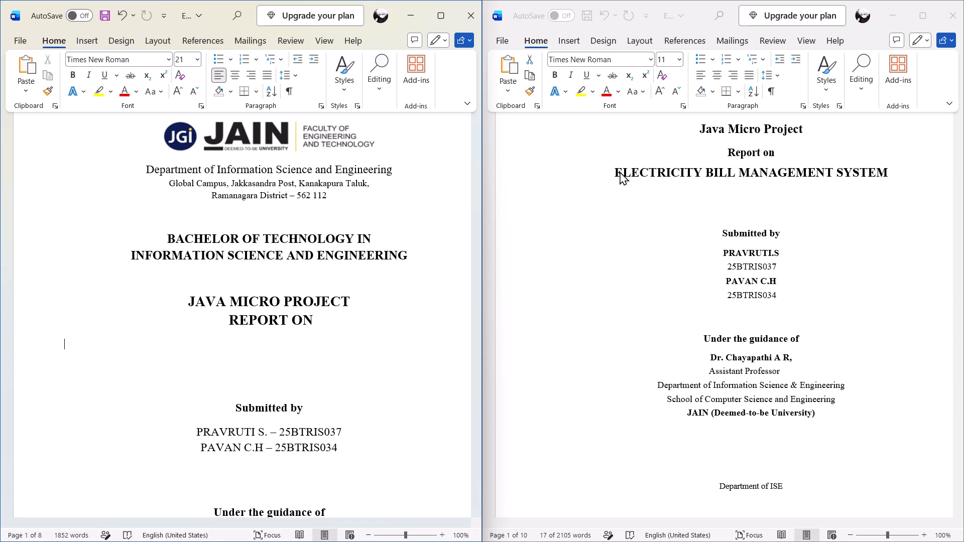
left_click(616, 171)
left_click_drag(615, 171, 872, 163)
left_click(899, 169)
left_click_drag(894, 169, 599, 205)
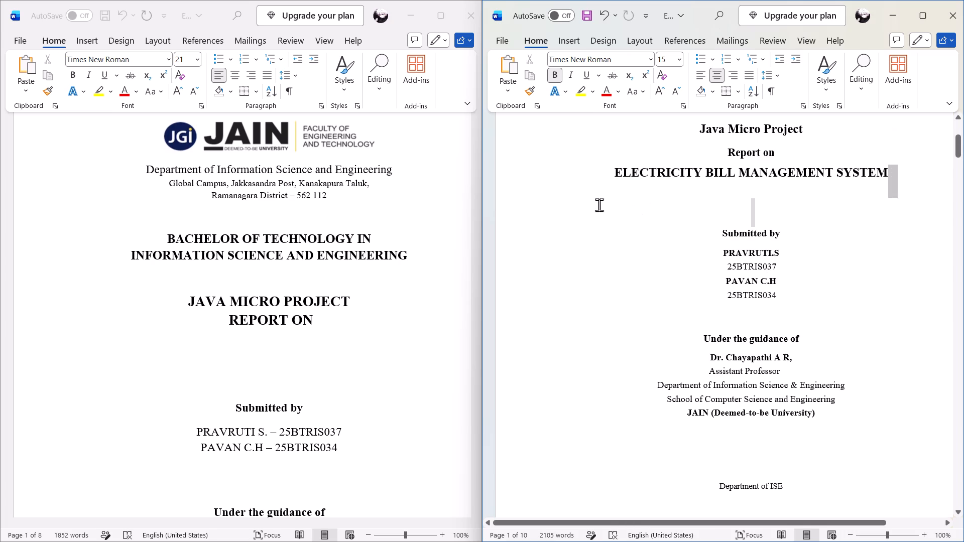
left_click_drag(599, 205, 587, 188)
key("ctrl+c")
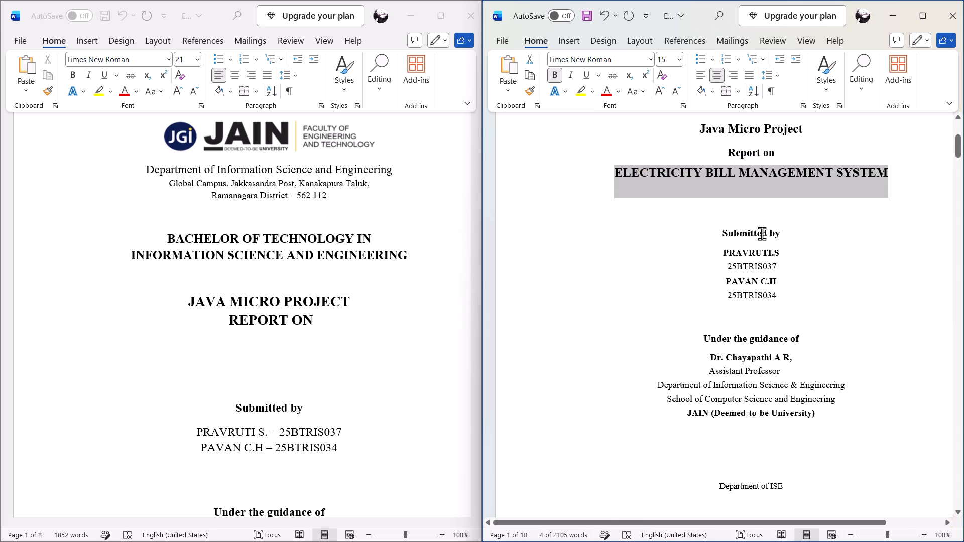
left_click(270, 362)
key("ctrl+v")
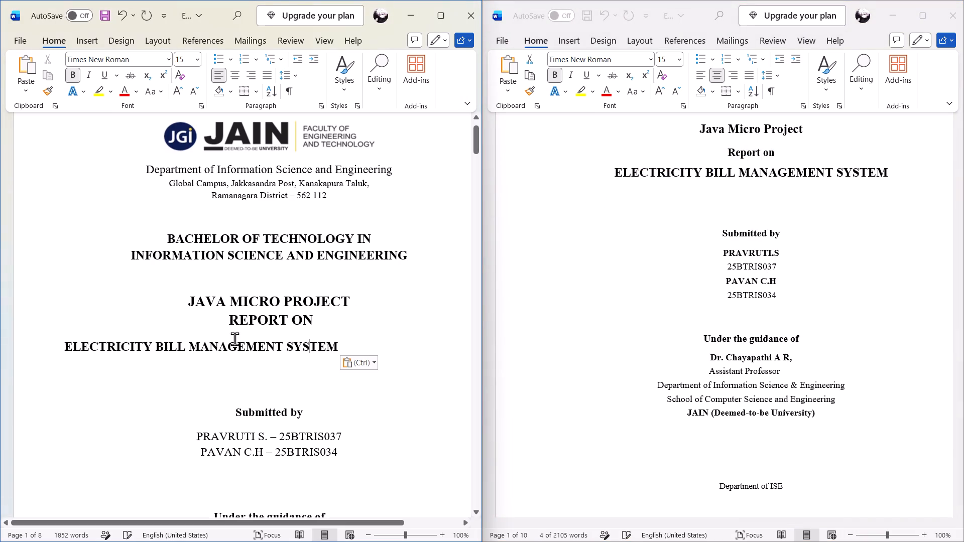
left_click(229, 79)
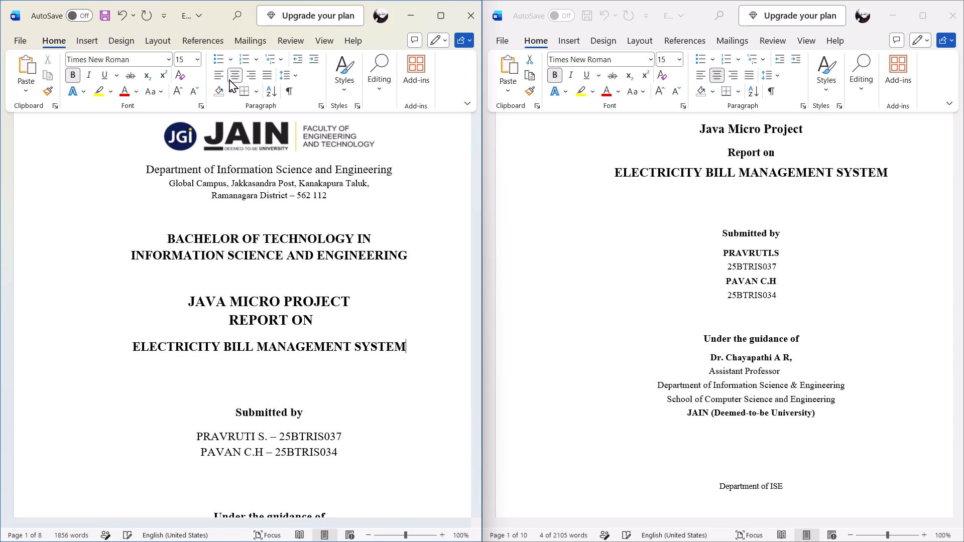
Insert a blank line between "REPORT ON" and the project title on the updated cover.
left_click(335, 322)
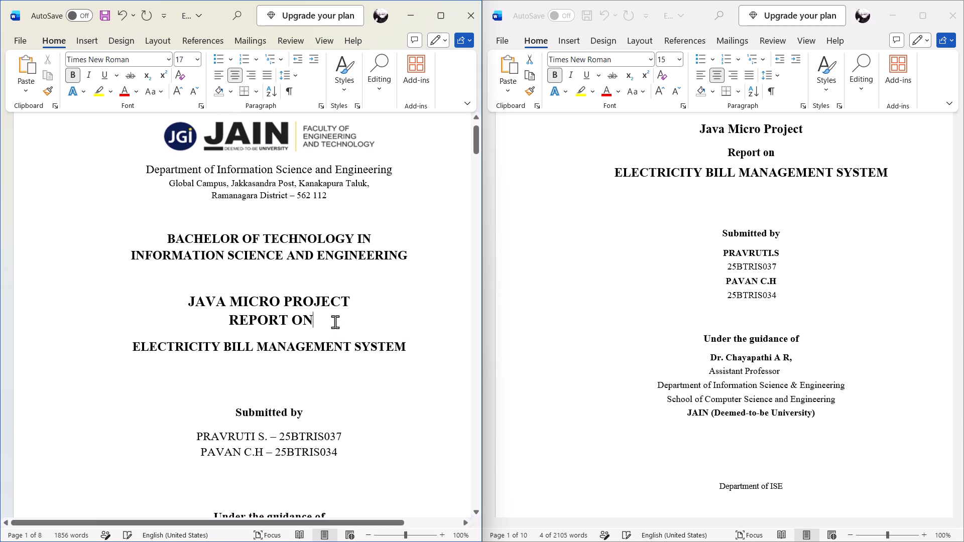
key("Return")
scroll(421, 247, "down", 13)
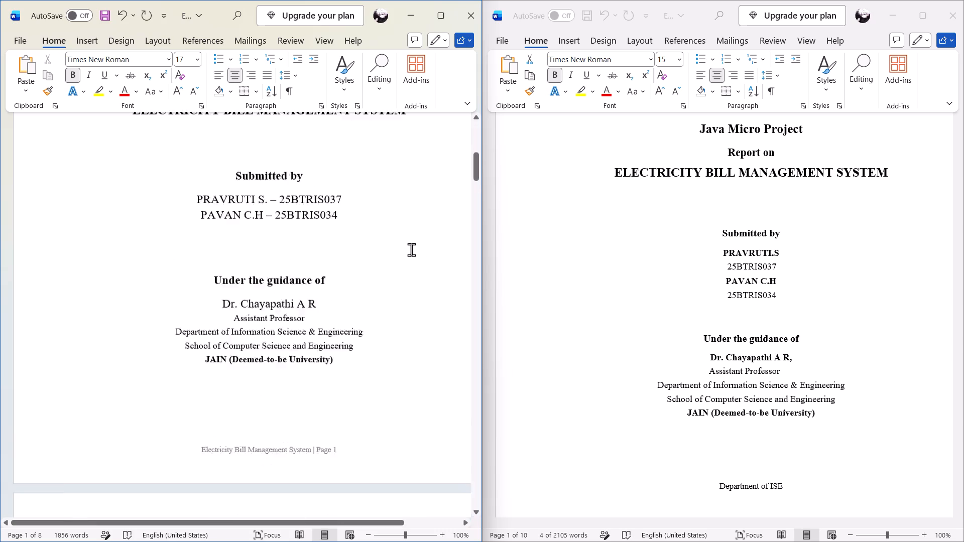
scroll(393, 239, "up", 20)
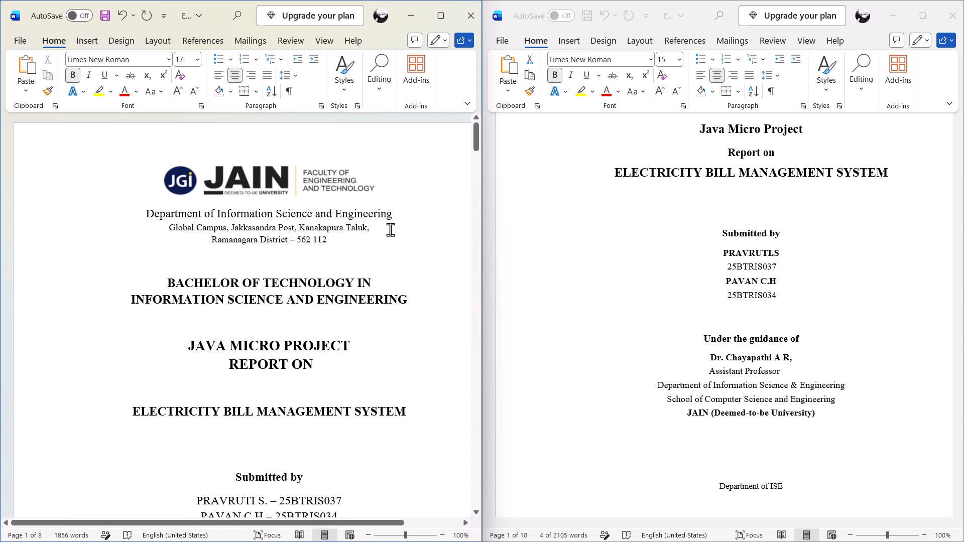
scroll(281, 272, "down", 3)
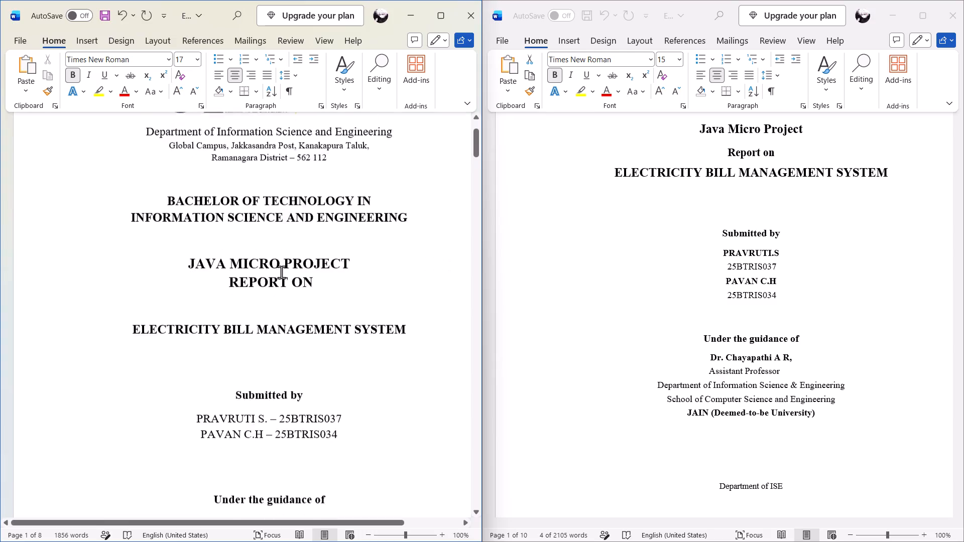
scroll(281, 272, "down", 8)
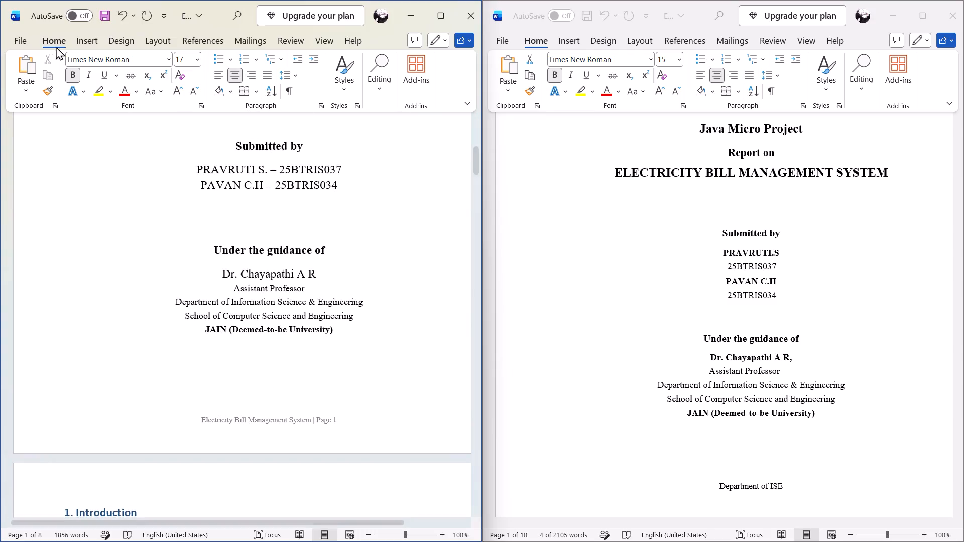
Turn on AutoSave for the updated report by uploading it to the personal OneDrive.
left_click(79, 17)
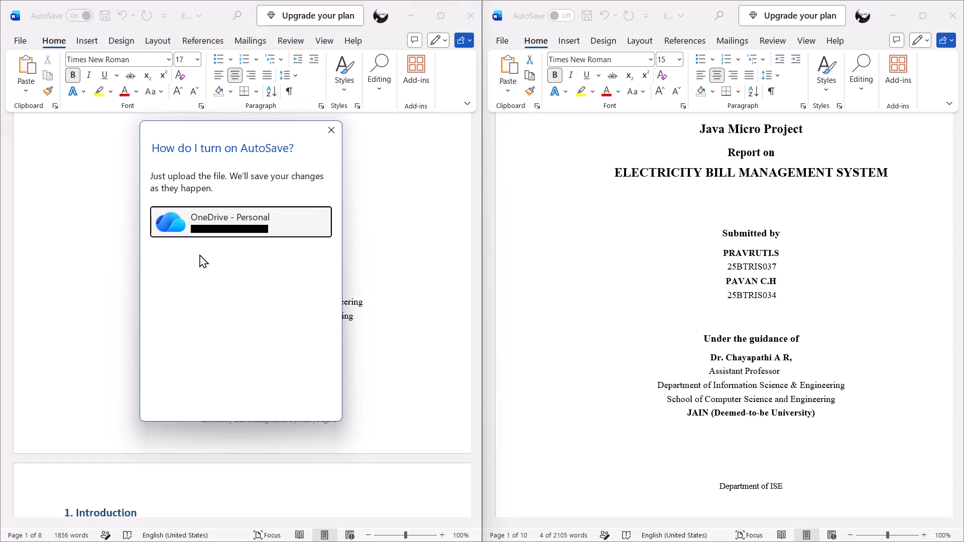
left_click(221, 216)
left_click(218, 212)
double_click(298, 230)
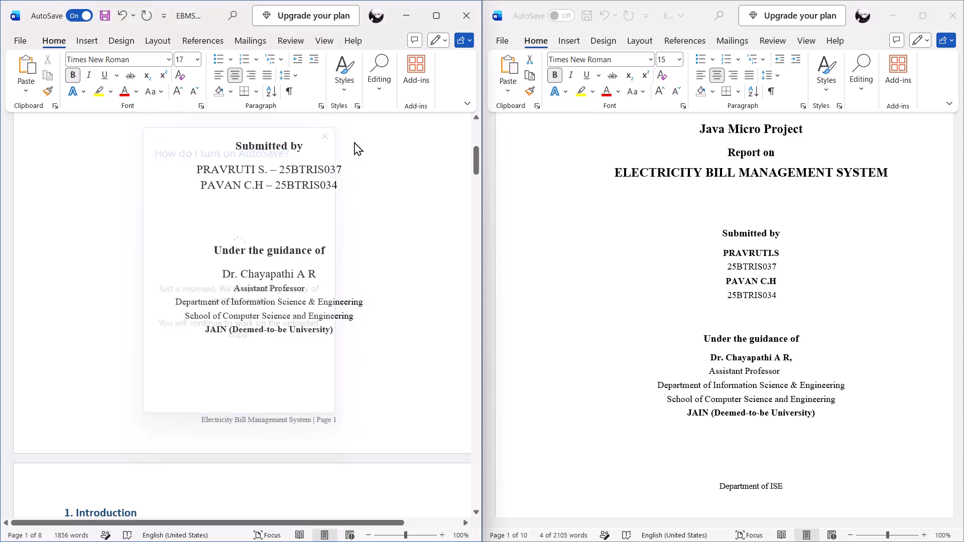
Change the "1. Introduction" heading's font colour to black from the theme colours, keeping it bold.
scroll(353, 253, "down", 1)
scroll(350, 253, "up", 3)
scroll(339, 238, "down", 12)
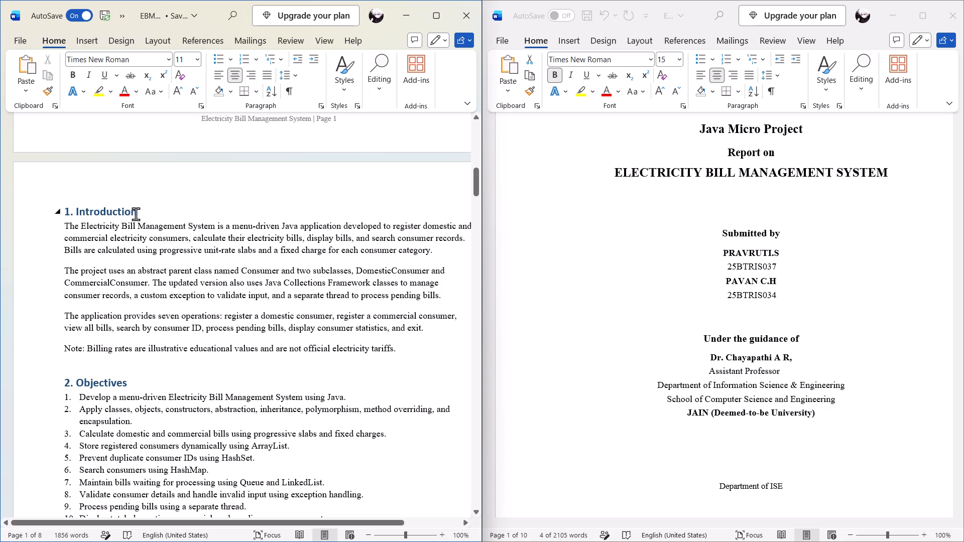
left_click_drag(138, 213, 58, 208)
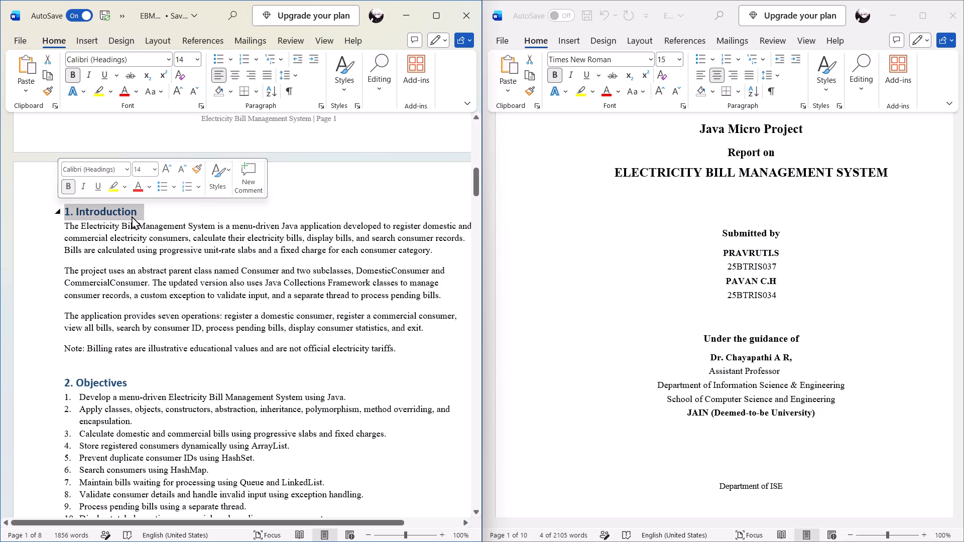
left_click(66, 187)
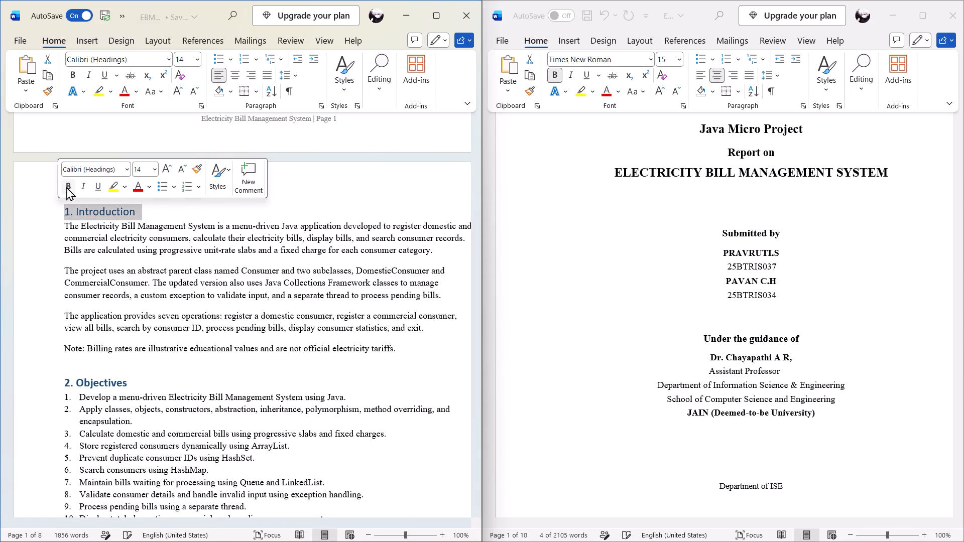
left_click(66, 187)
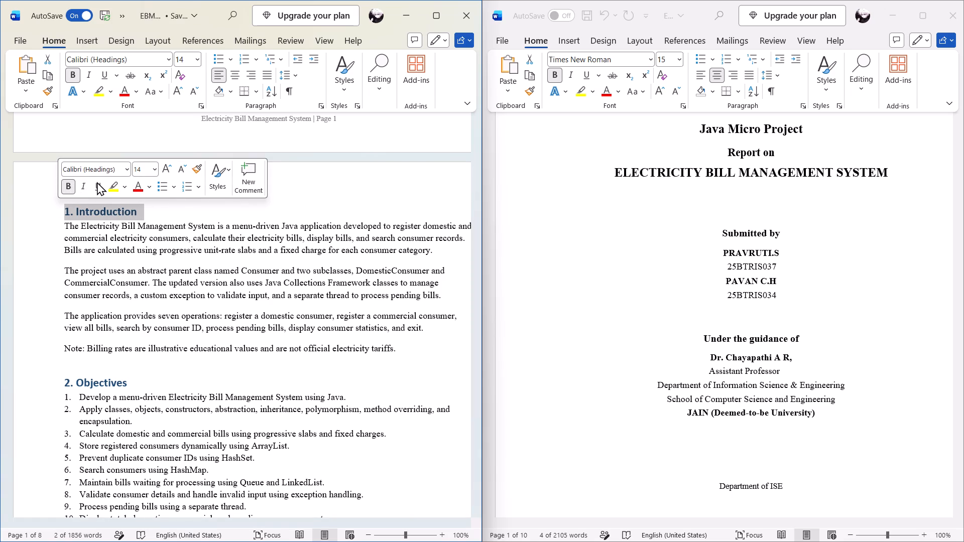
left_click(153, 183)
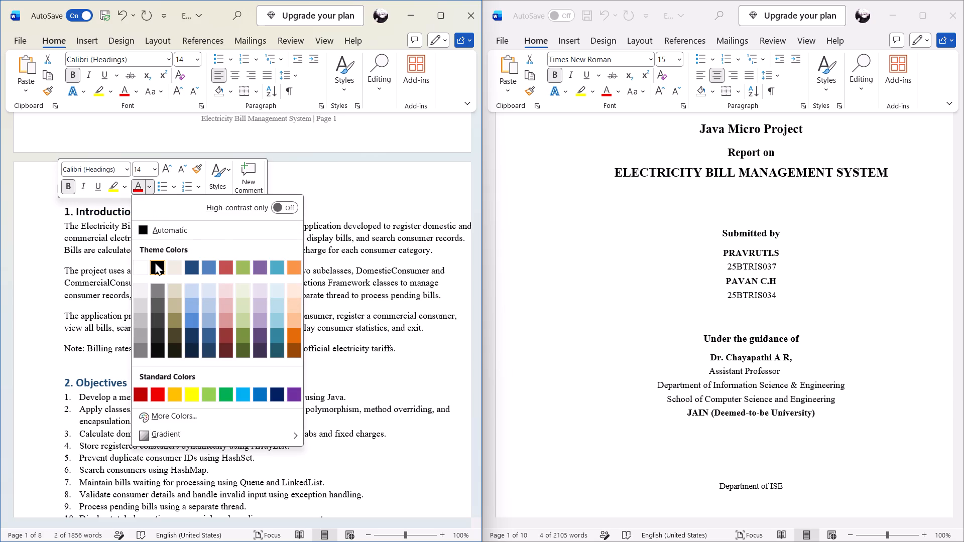
left_click(155, 261)
left_click(215, 215)
Apply the black font colour to the "2. Objectives" and "3. Classes and Project Structure" headings.
scroll(163, 285, "down", 3)
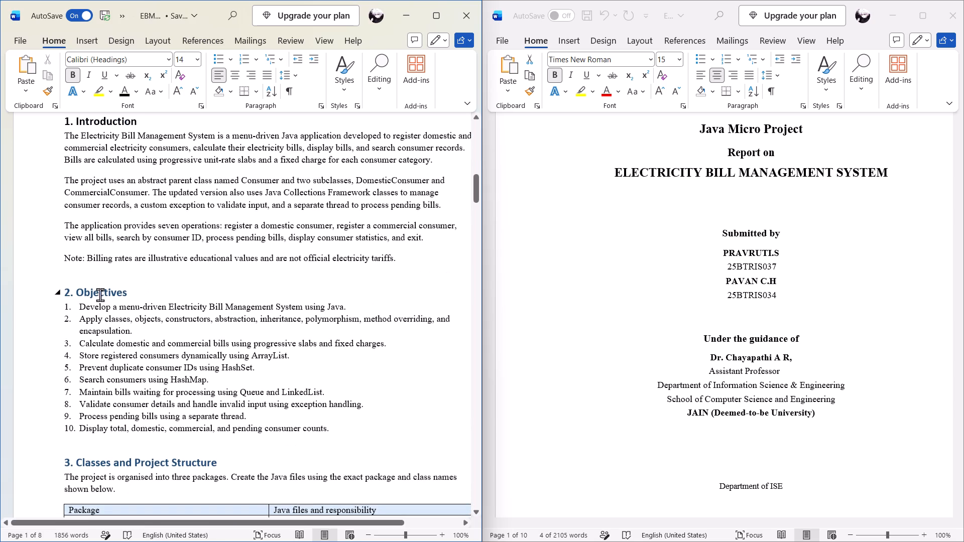
left_click_drag(131, 296, 74, 292)
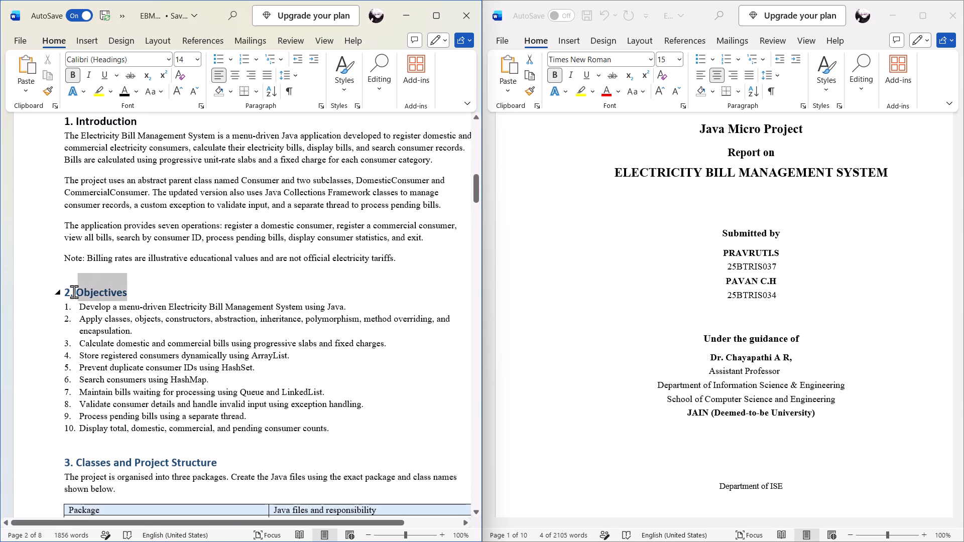
left_click_drag(74, 292, 66, 292)
left_click(150, 264)
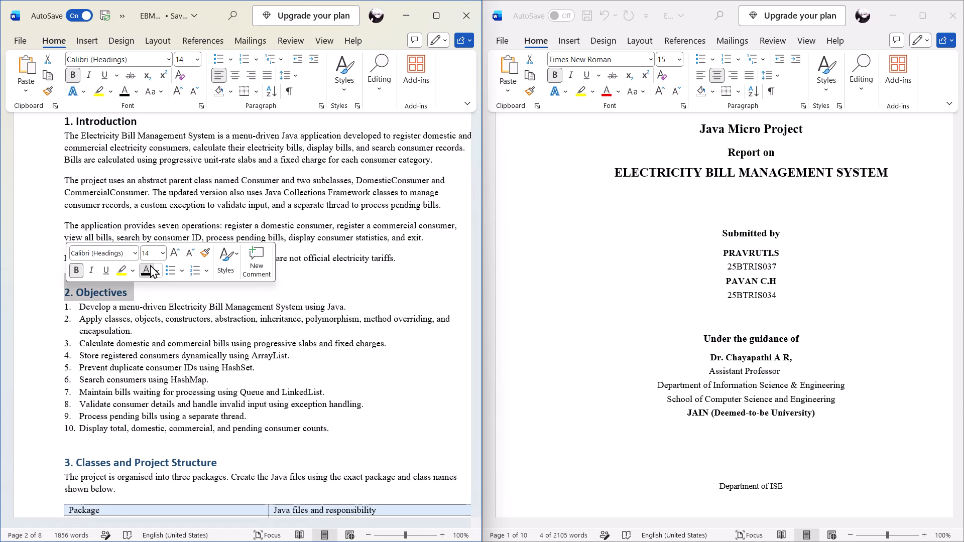
scroll(159, 304, "down", 6)
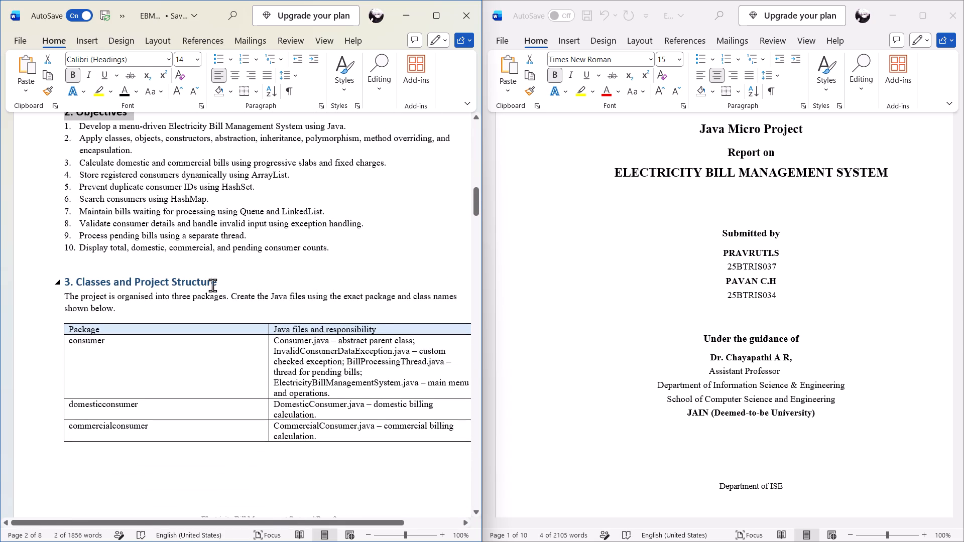
left_click_drag(222, 281, 59, 279)
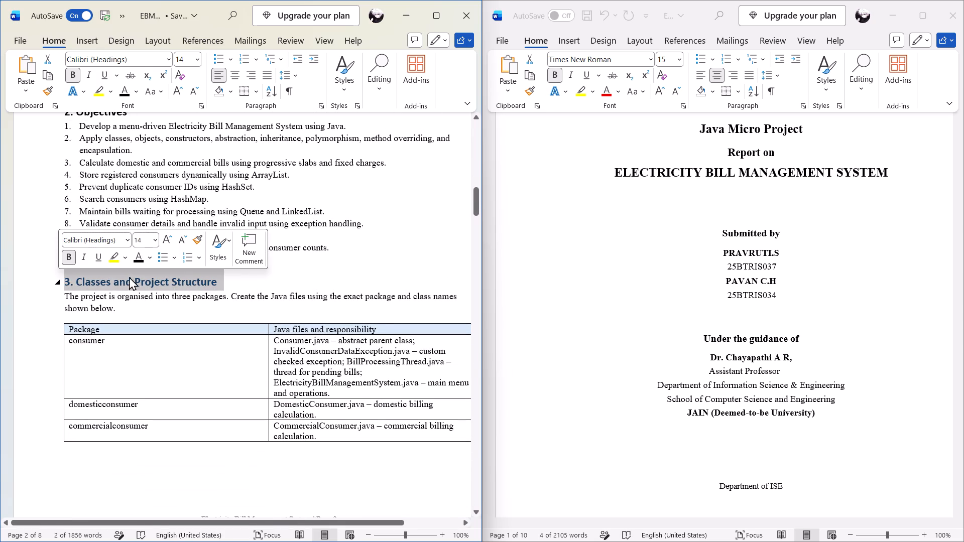
left_click(139, 256)
Apply the black font colour to the "4. Concepts Used" heading and its "4.1 Class and Object" subheading.
scroll(153, 304, "down", 12)
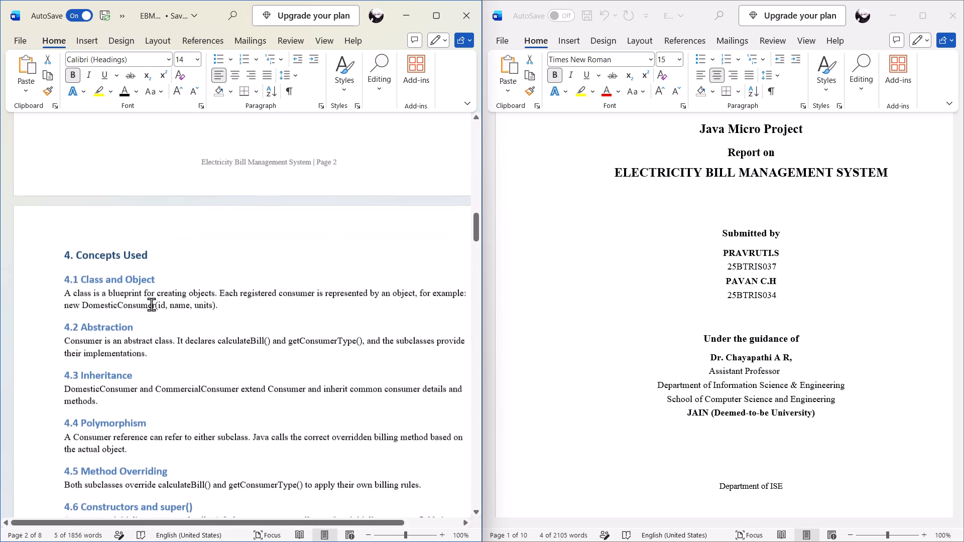
left_click_drag(153, 252, 68, 248)
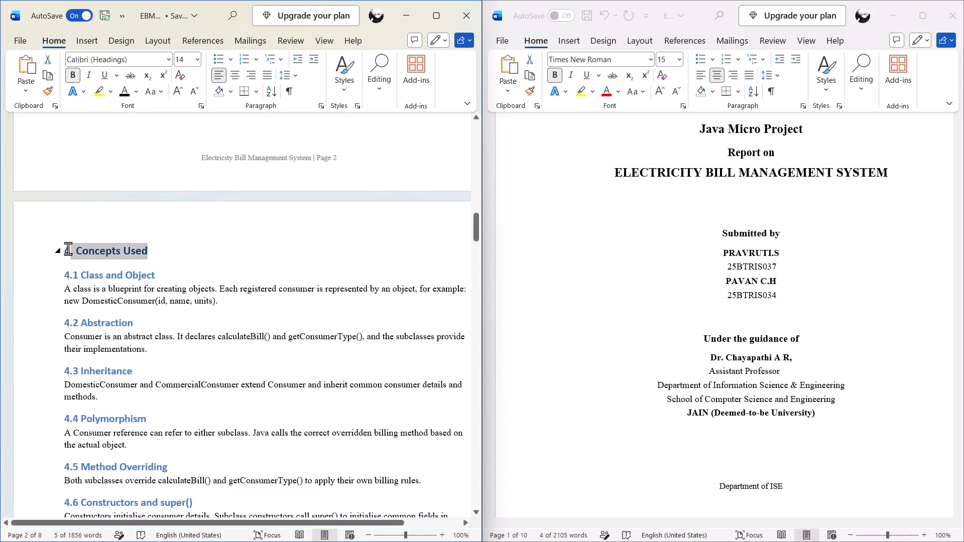
left_click_drag(68, 248, 63, 248)
left_click(144, 225)
scroll(148, 263, "down", 2)
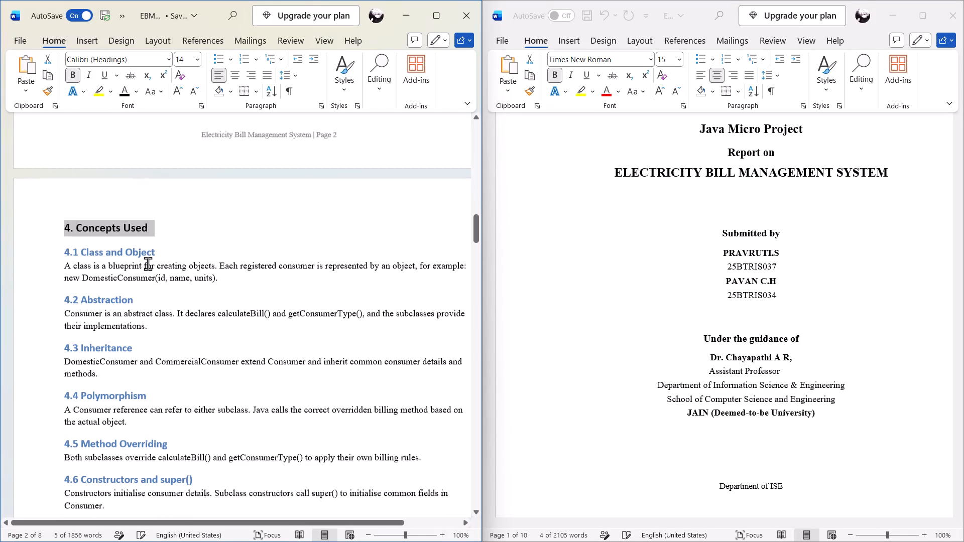
left_click_drag(156, 218, 67, 208)
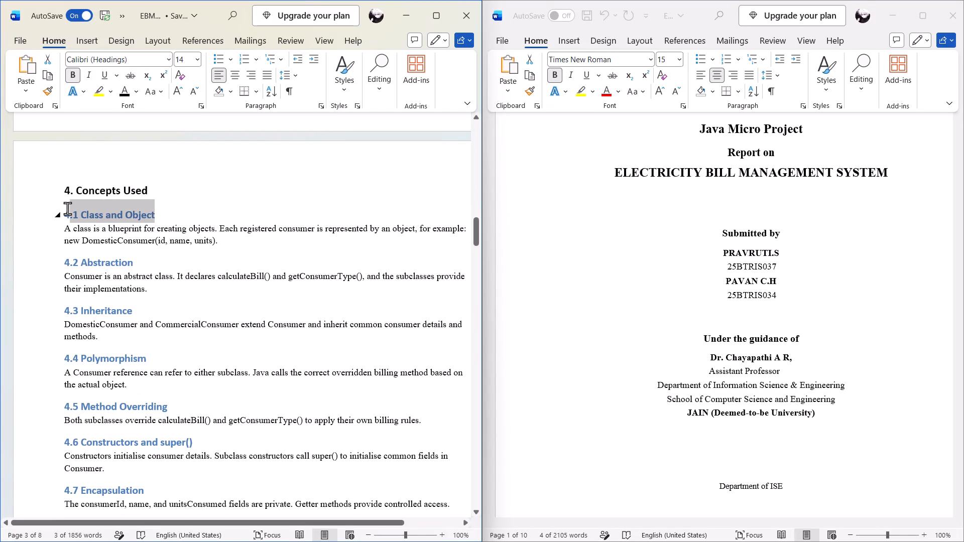
left_click_drag(67, 208, 63, 210)
left_click(143, 187)
Apply the black font colour to the "4.2 Abstraction" and "4.3 Inheritance" subheadings.
scroll(143, 213, "down", 2)
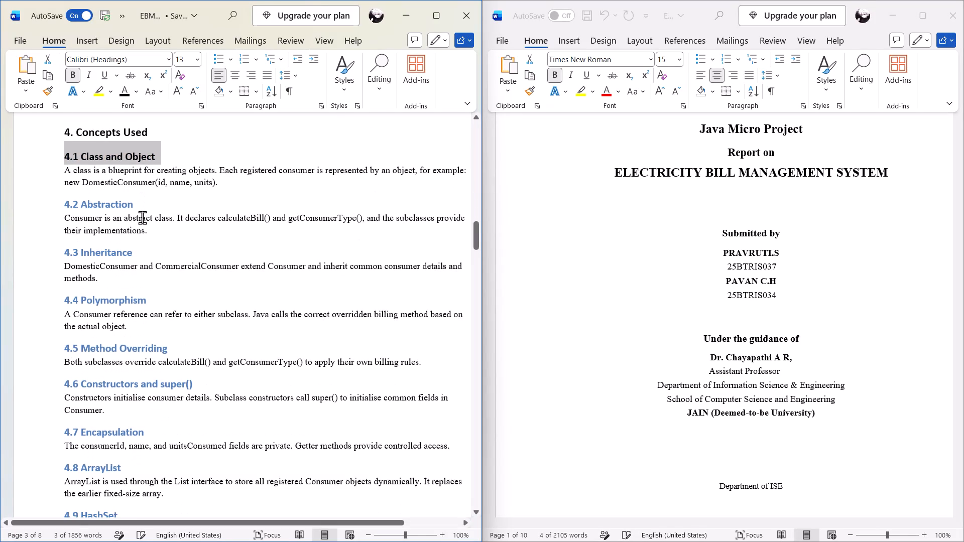
left_click_drag(137, 206, 63, 202)
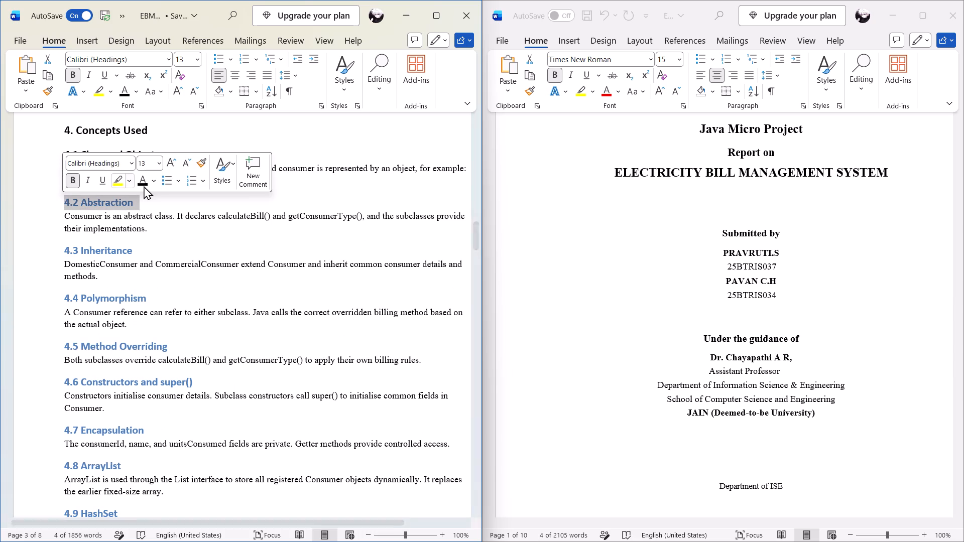
left_click(146, 185)
left_click_drag(140, 252, 59, 246)
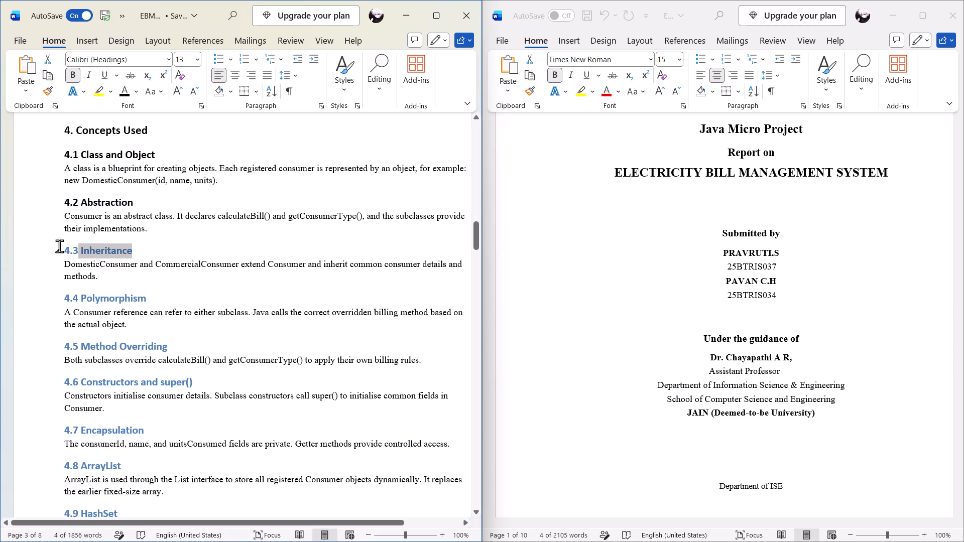
left_click_drag(59, 246, 58, 246)
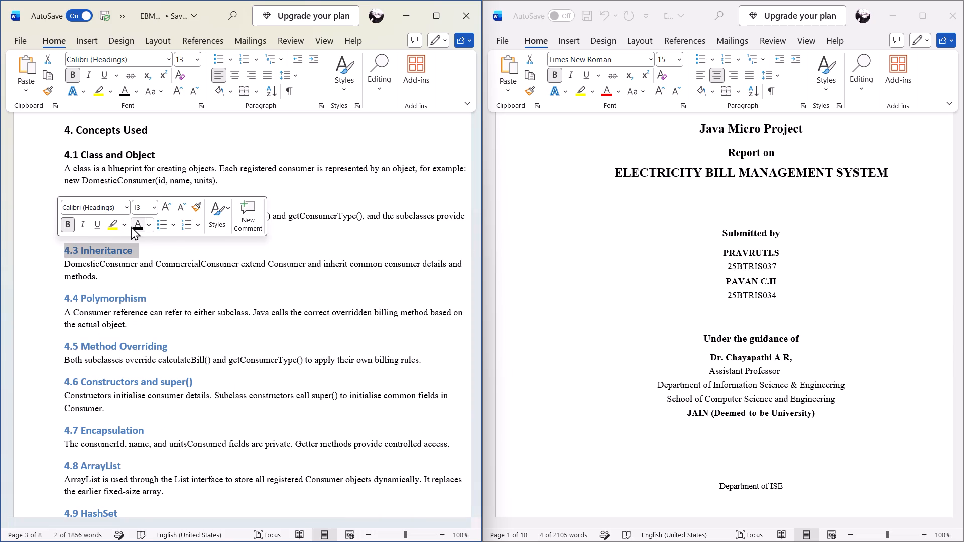
left_click(135, 225)
Apply the black font colour to the "4.4 Polymorphism" and "4.5 Method Overriding" subheadings.
scroll(138, 238, "down", 1)
left_click_drag(149, 268, 99, 262)
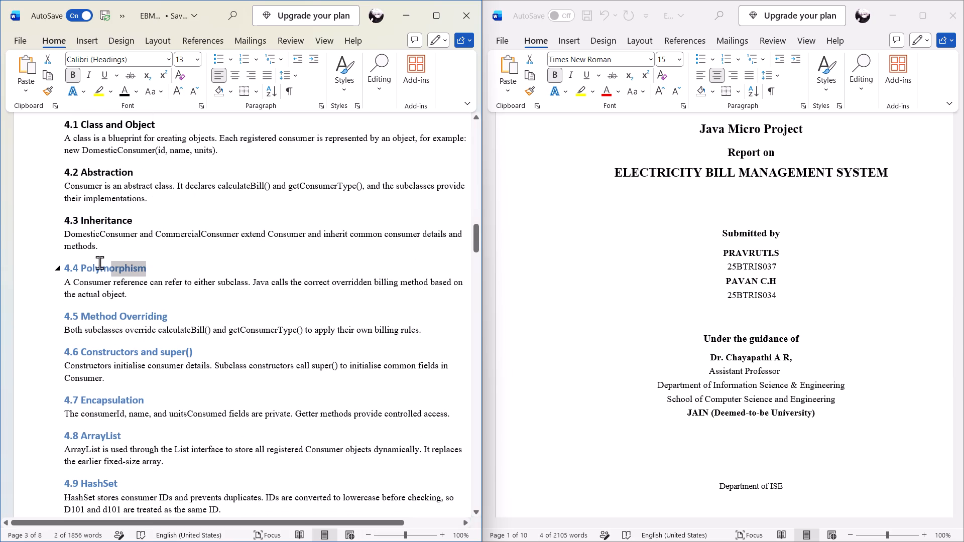
left_click_drag(99, 262, 64, 268)
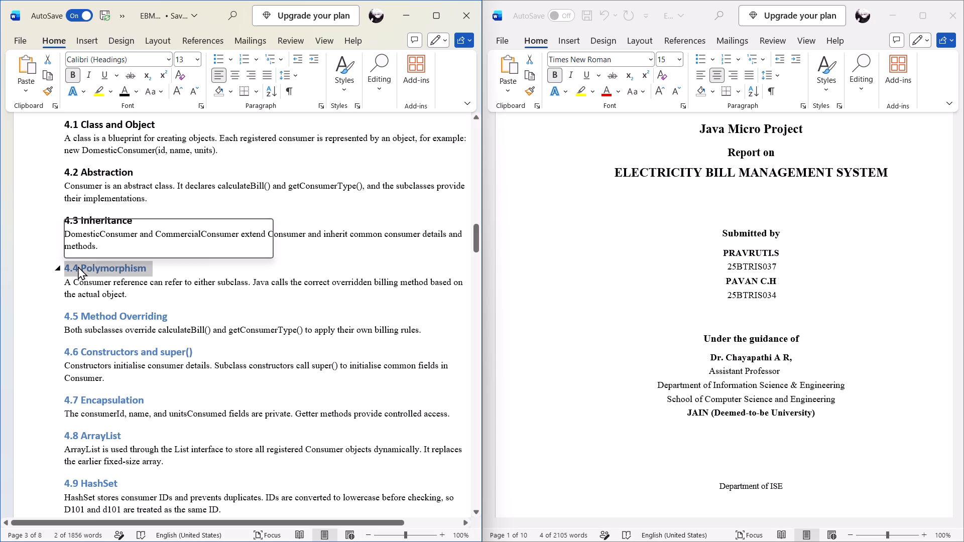
left_click(146, 246)
scroll(149, 264, "down", 2)
left_click_drag(169, 259, 80, 257)
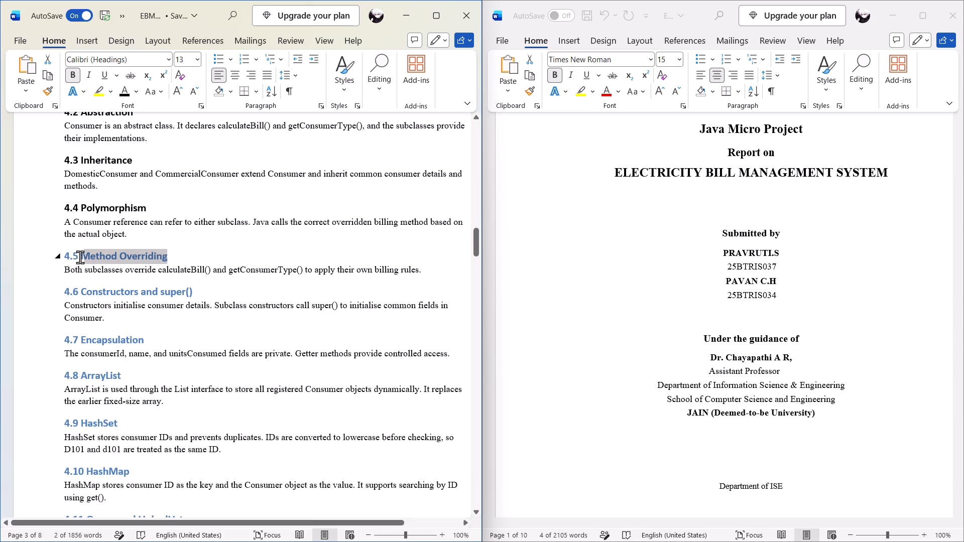
left_click_drag(80, 257, 60, 256)
left_click(141, 235)
Apply the black font colour to the "4.6 Constructors and super()" and "4.7 Encapsulation" subheadings.
scroll(141, 243, "down", 2)
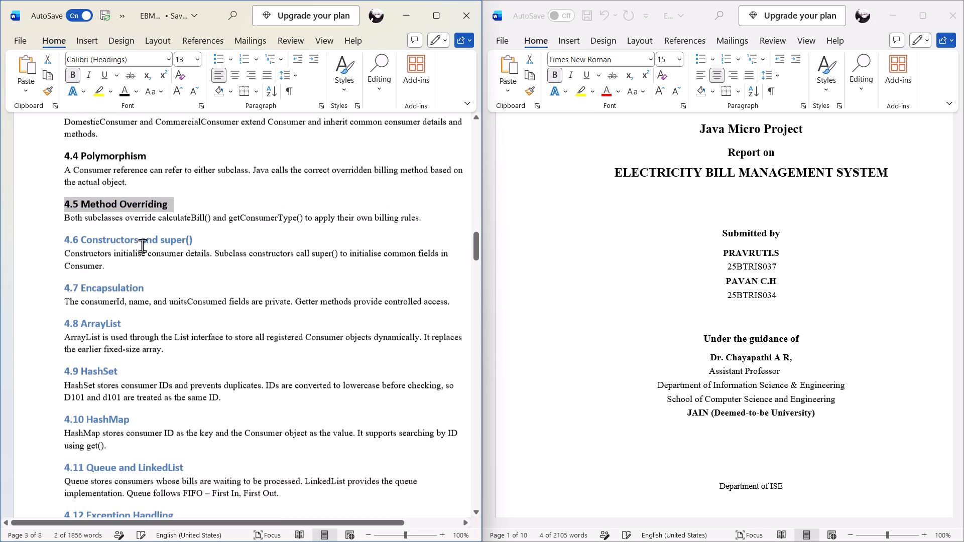
left_click_drag(195, 234, 68, 235)
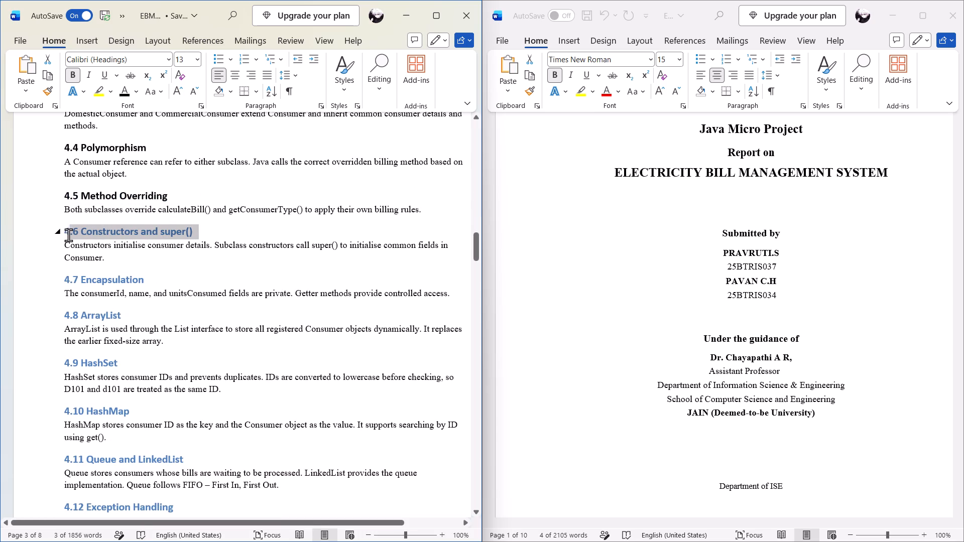
left_click_drag(68, 235, 63, 234)
left_click(140, 212)
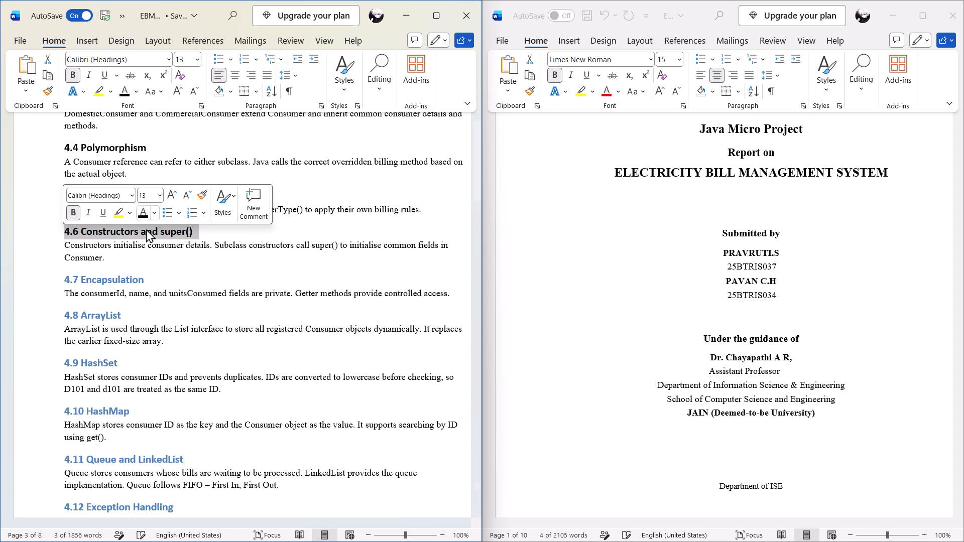
scroll(148, 244, "down", 1)
left_click_drag(147, 247, 65, 252)
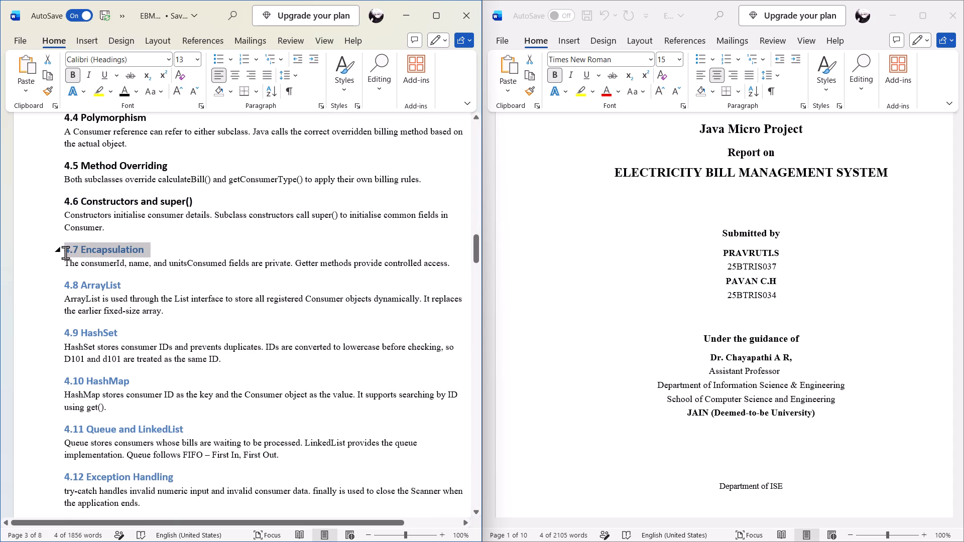
left_click_drag(65, 252, 64, 252)
left_click(146, 232)
Apply the black font colour to the "4.8 ArrayList" and "4.9 HashSet" subheadings.
scroll(141, 265, "down", 2)
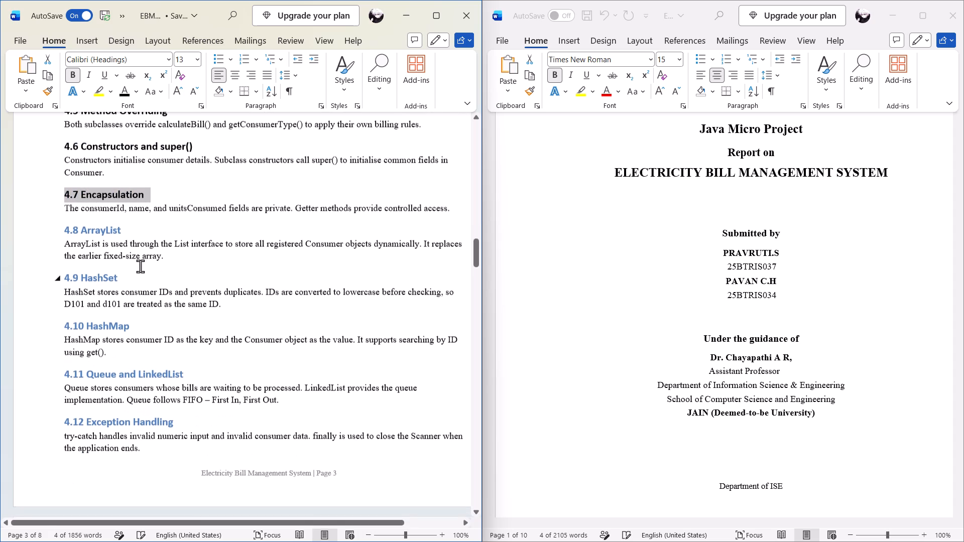
left_click_drag(119, 226, 60, 223)
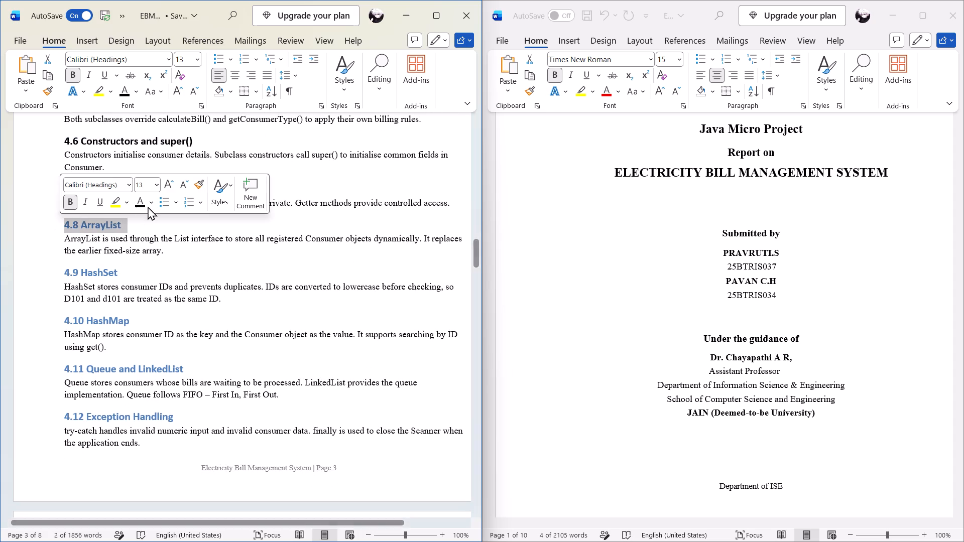
left_click(144, 204)
scroll(138, 225, "down", 1)
left_click_drag(124, 240, 94, 245)
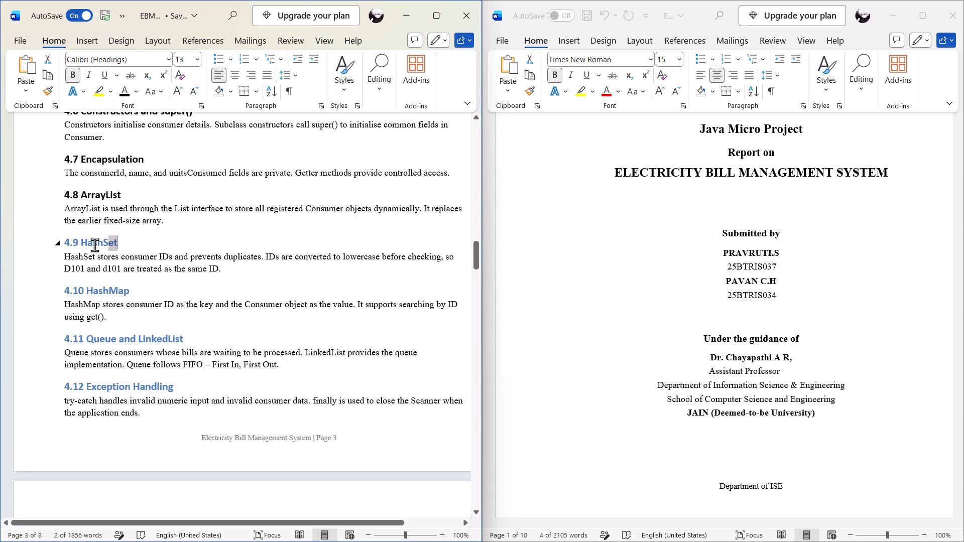
left_click_drag(94, 245, 65, 244)
left_click(143, 222)
scroll(134, 245, "down", 1)
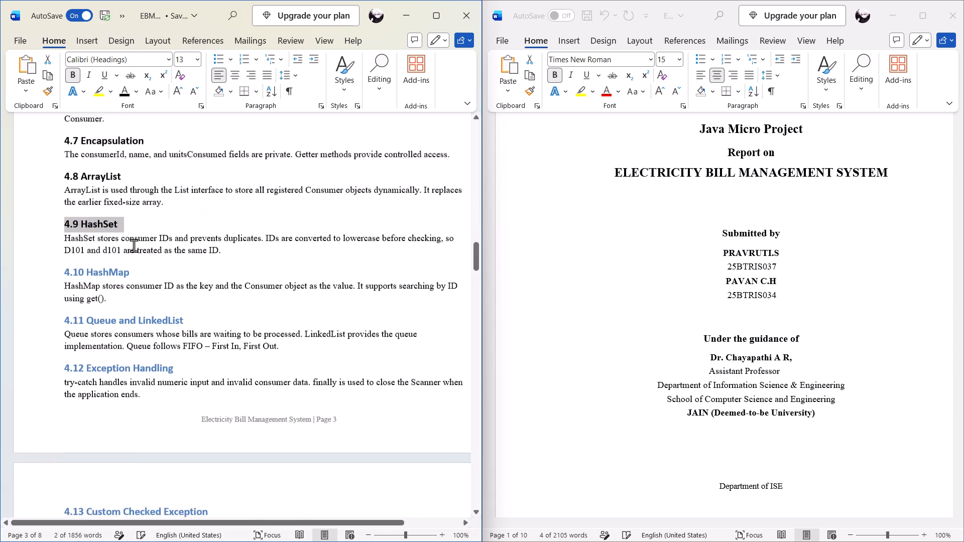
Apply the black font colour to the "4.10 HashMap" and "4.11 Queue and LinkedList" subheadings.
scroll(134, 245, "down", 1)
left_click_drag(130, 232, 67, 229)
left_click(150, 212)
scroll(138, 226, "down", 2)
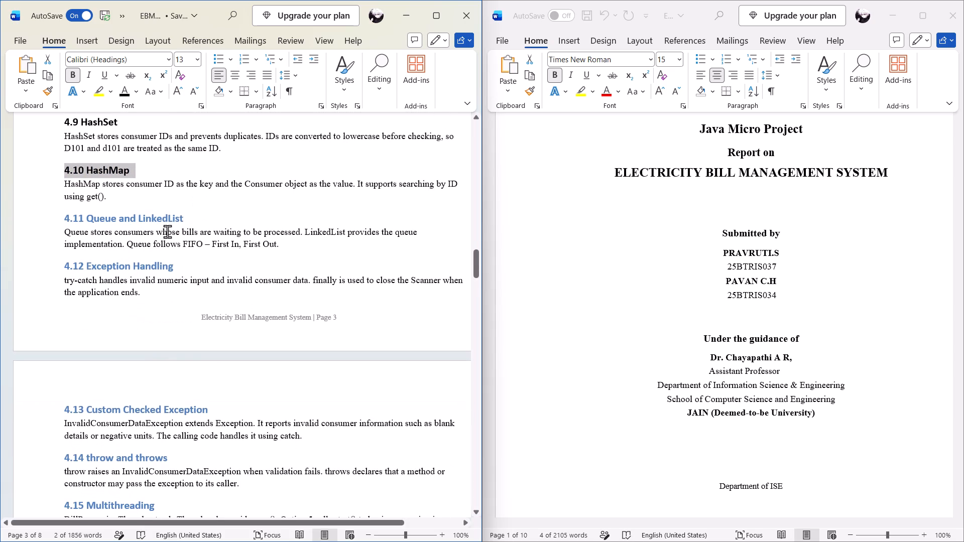
left_click_drag(182, 220, 68, 216)
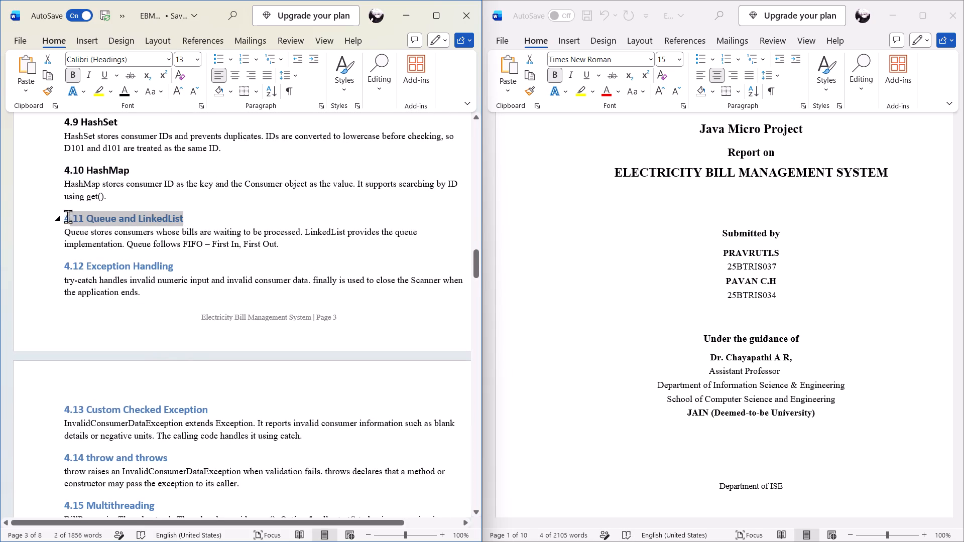
left_click_drag(68, 216, 63, 216)
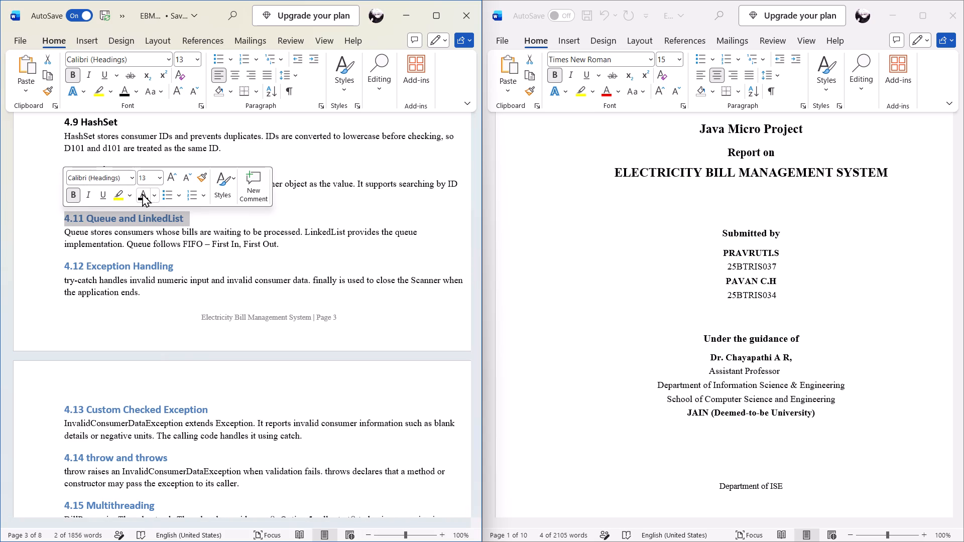
left_click(142, 193)
Apply the black font colour to the "4.12 Exception Handling" and "4.13 Custom Checked Exception" subheadings.
scroll(142, 203, "down", 2)
left_click_drag(178, 208, 85, 212)
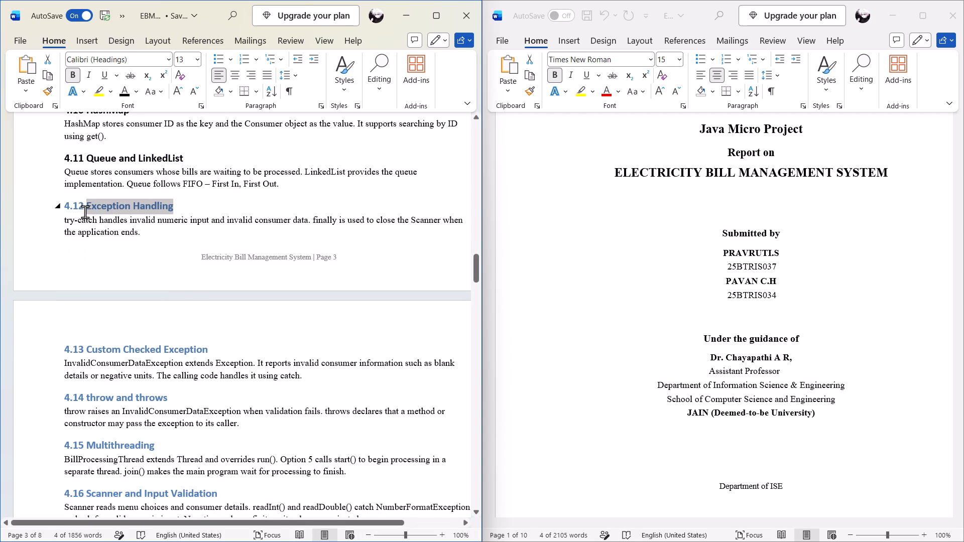
left_click_drag(85, 212, 56, 211)
left_click(135, 188)
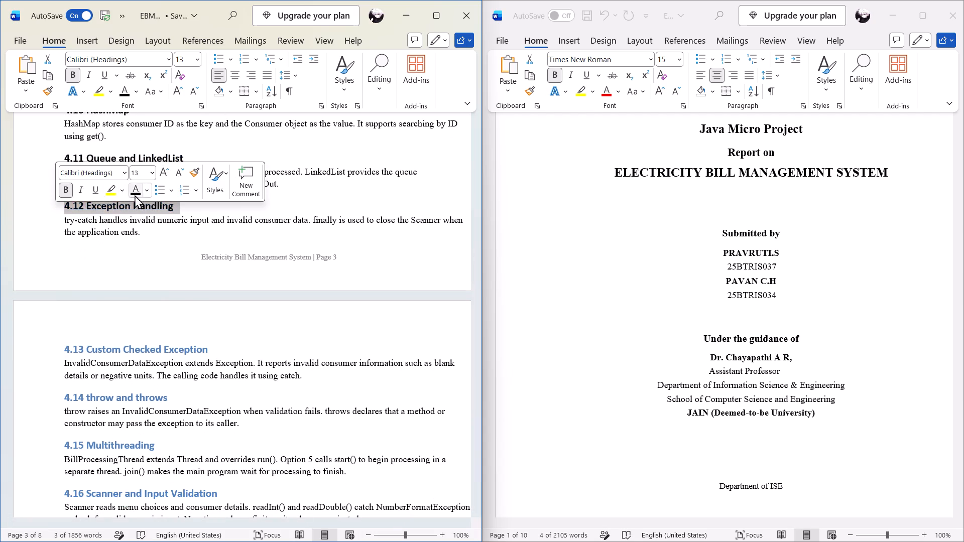
scroll(135, 205, "down", 4)
left_click_drag(211, 228, 148, 231)
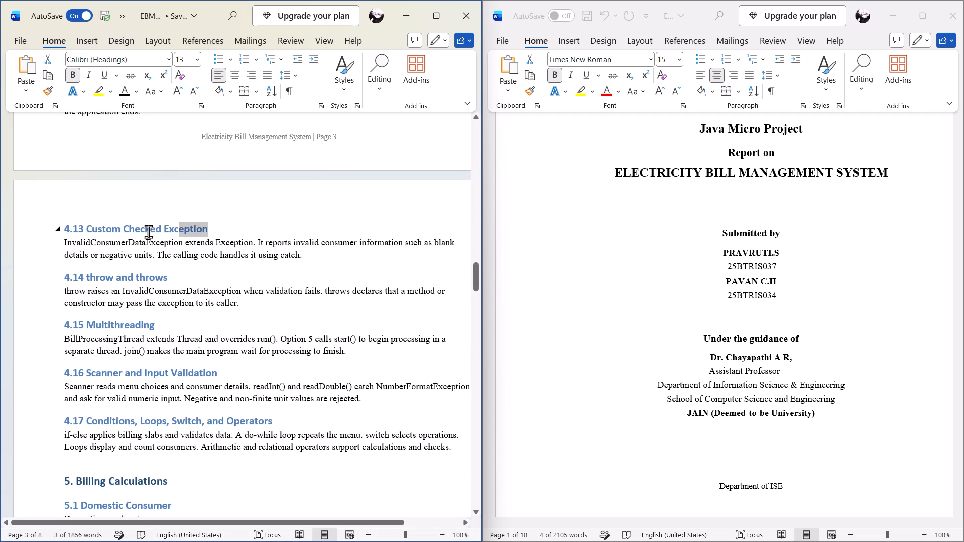
left_click_drag(148, 231, 66, 228)
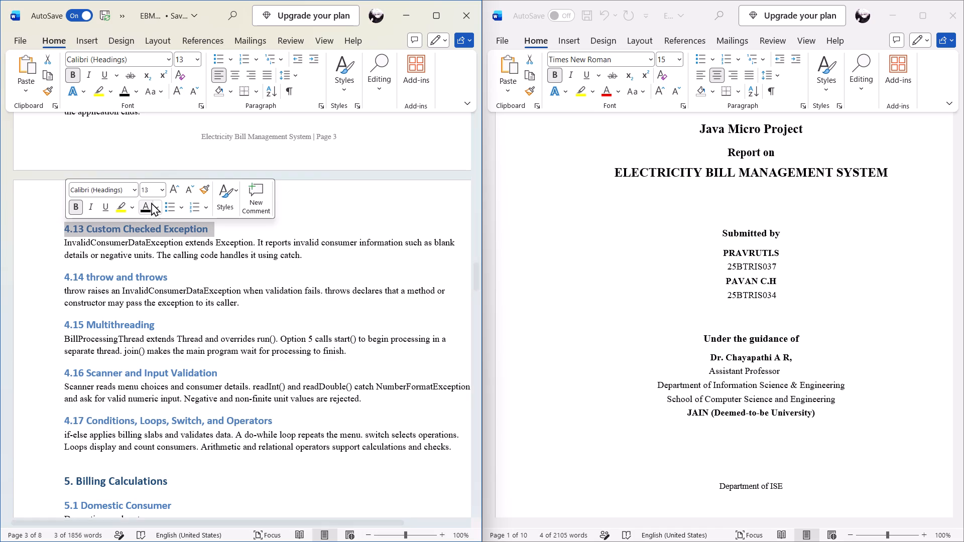
left_click(148, 202)
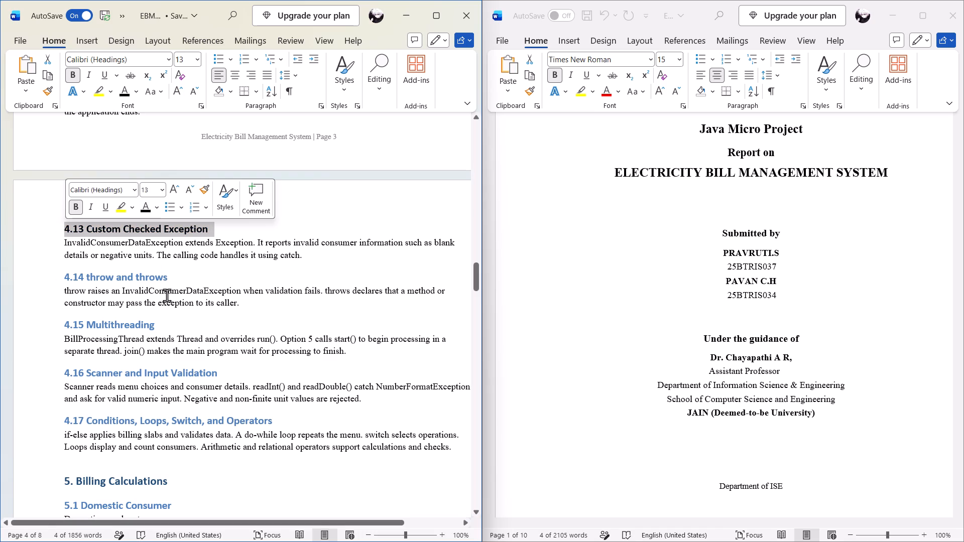
Apply the black font colour to the "4.14 throw and throws" and "4.15 Multithreading" subheadings.
left_click_drag(174, 272, 66, 280)
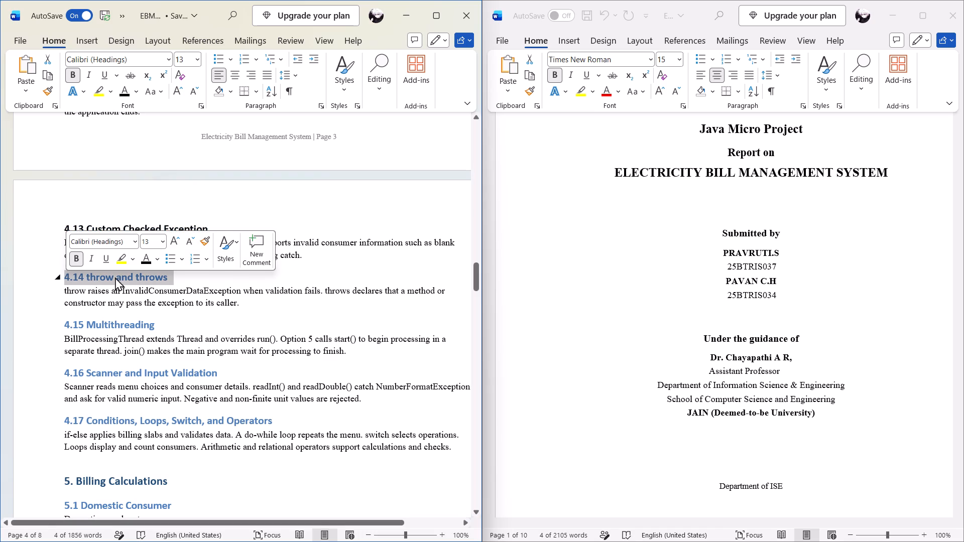
left_click(144, 254)
scroll(143, 276, "down", 2)
left_click_drag(162, 271, 62, 261)
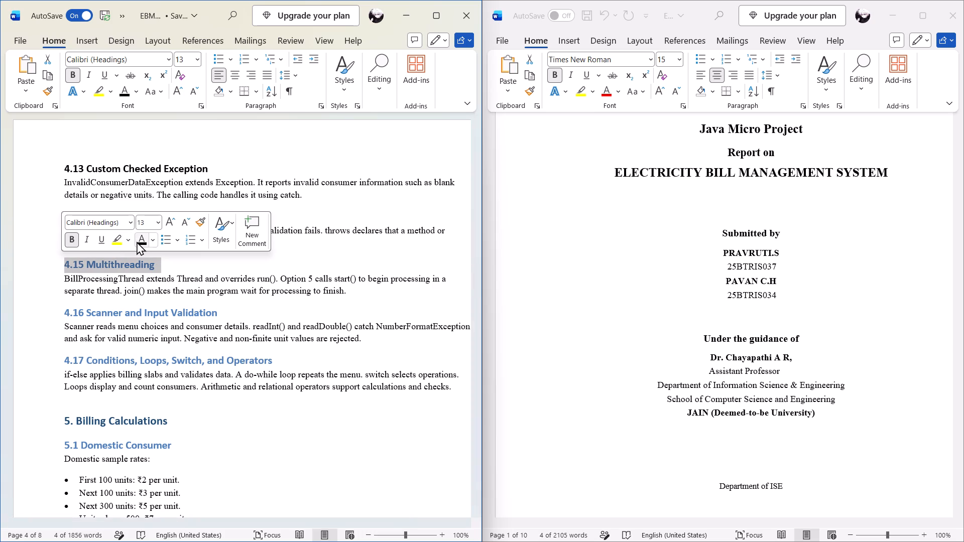
left_click(137, 240)
Apply the black font colour to the "4.16 Scanner and Input Validation" and "4.17 Conditions, Loops, Switch, and Operators" subheadings.
scroll(147, 265, "down", 2)
left_click_drag(219, 254, 131, 263)
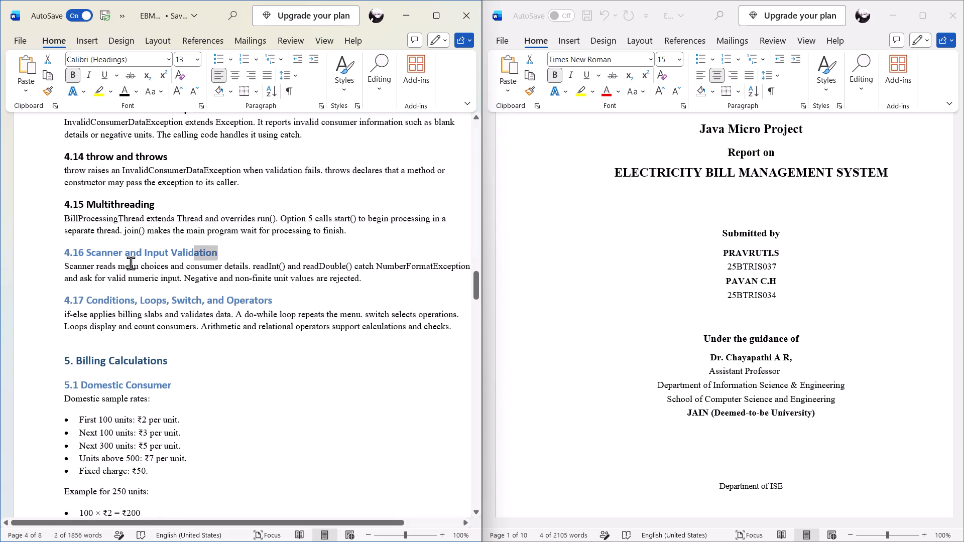
left_click_drag(131, 263, 66, 246)
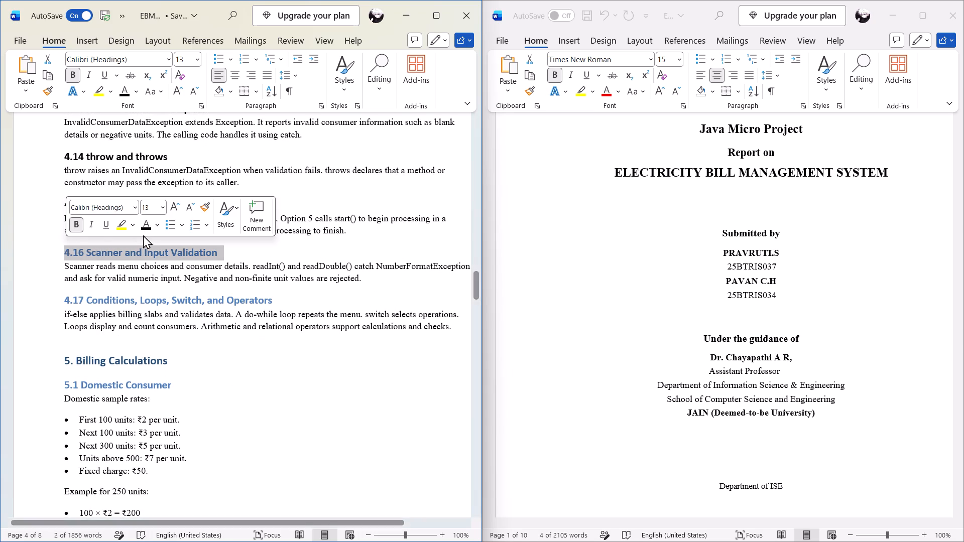
left_click(144, 230)
scroll(145, 230, "down", 1)
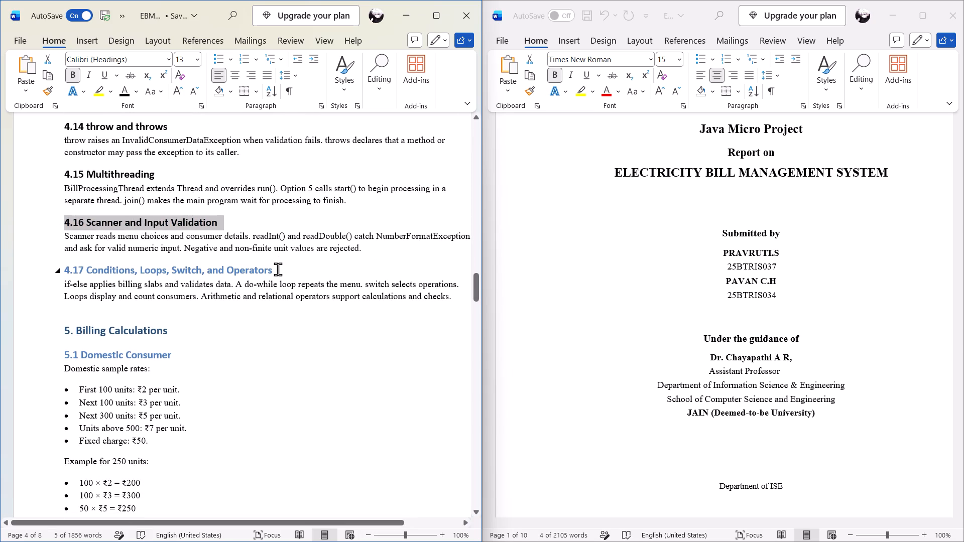
left_click_drag(276, 269, 63, 264)
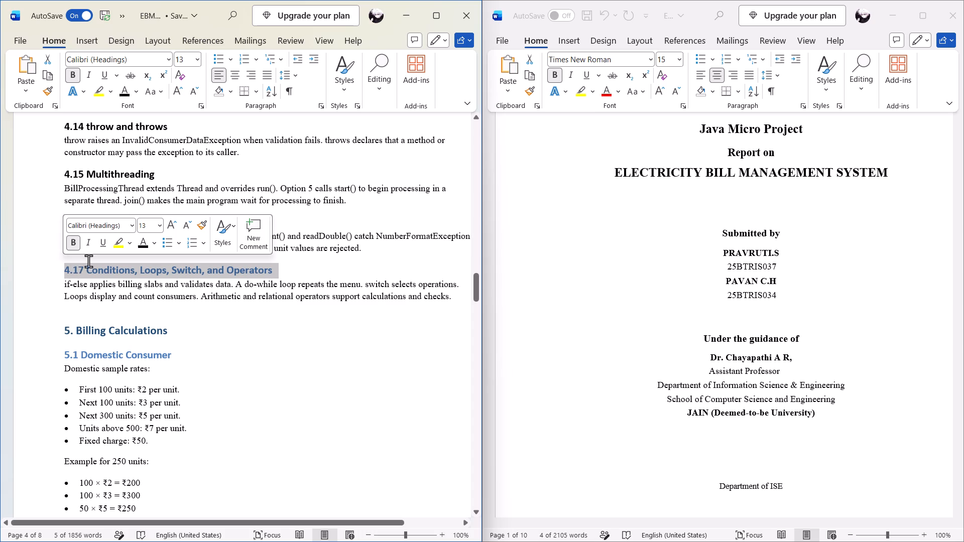
left_click(141, 242)
Apply the black font colour to the "5. Billing Calculations" heading and its 5.1 Domestic Consumer and 5.2 Commercial Consumer subheadings.
scroll(145, 250, "down", 3)
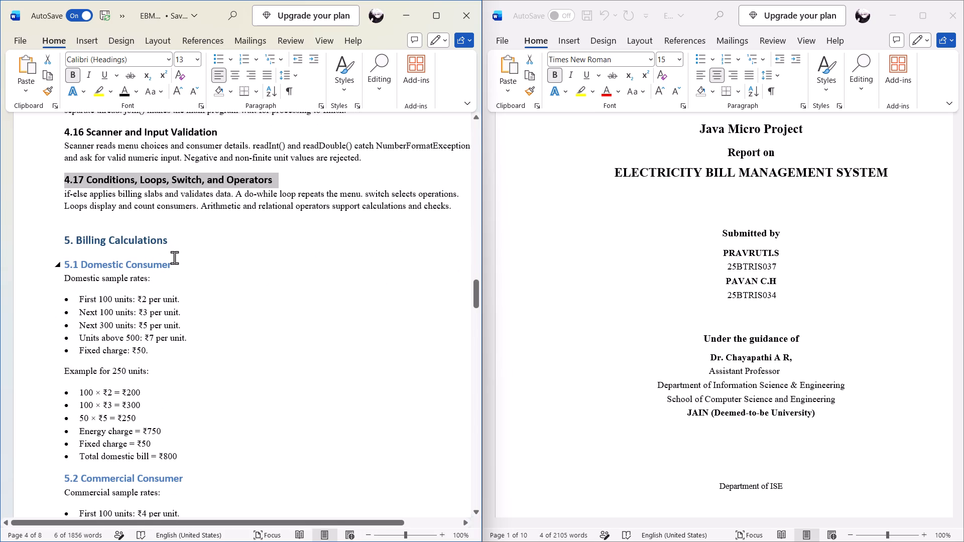
left_click_drag(176, 261, 62, 236)
left_click(138, 213)
scroll(160, 259, "down", 3)
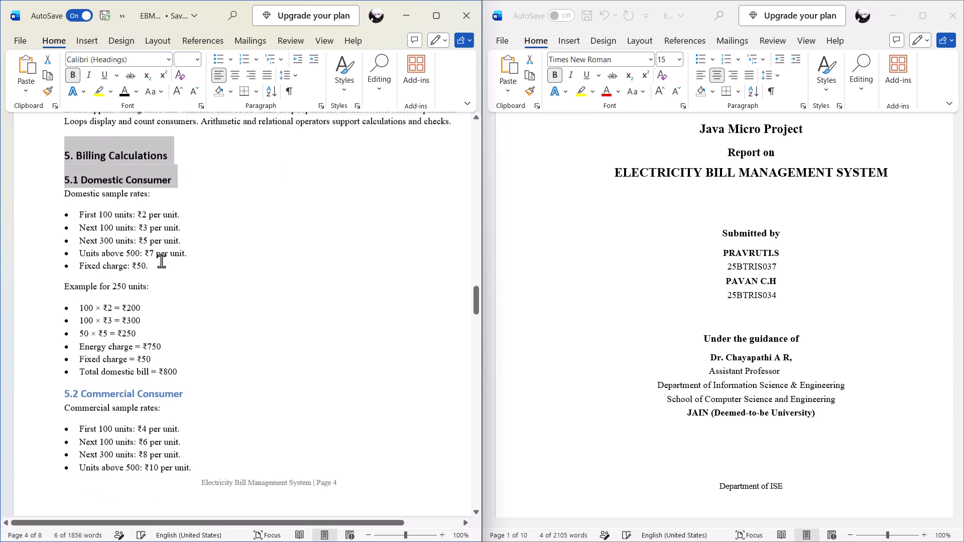
scroll(161, 261, "down", 6)
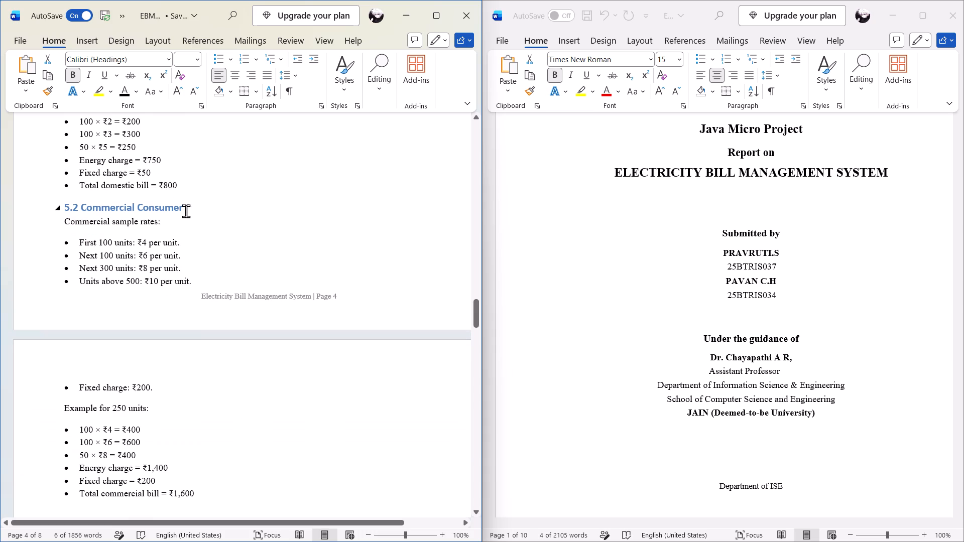
left_click_drag(181, 208, 66, 205)
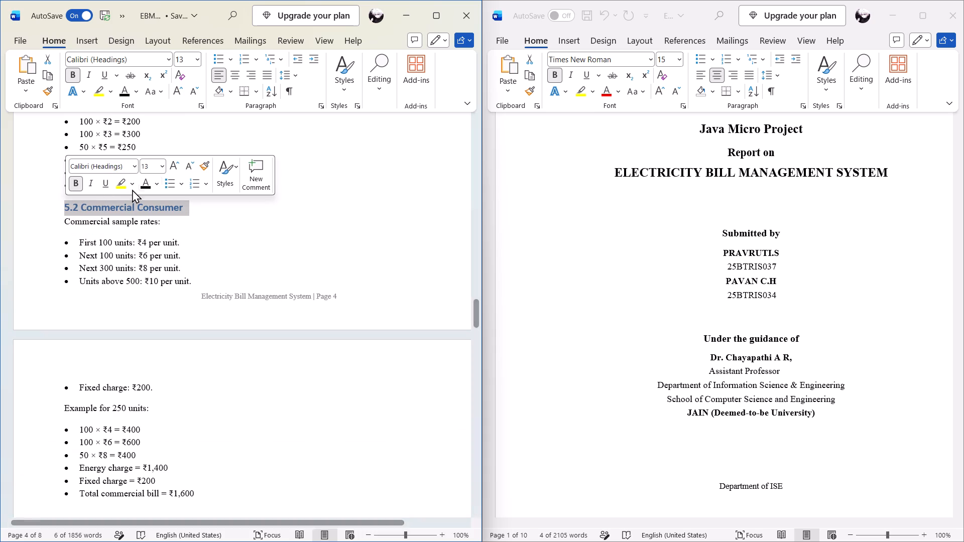
left_click(146, 183)
Apply the black font colour to the "6. Implementation" heading and the "6.1 Consumer Registration" subheading.
scroll(157, 212, "down", 9)
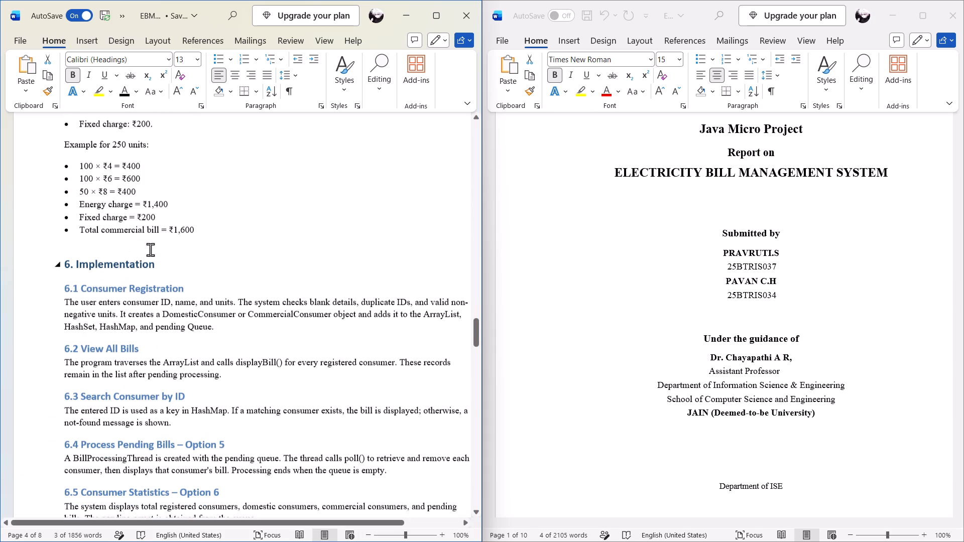
left_click_drag(186, 281, 159, 278)
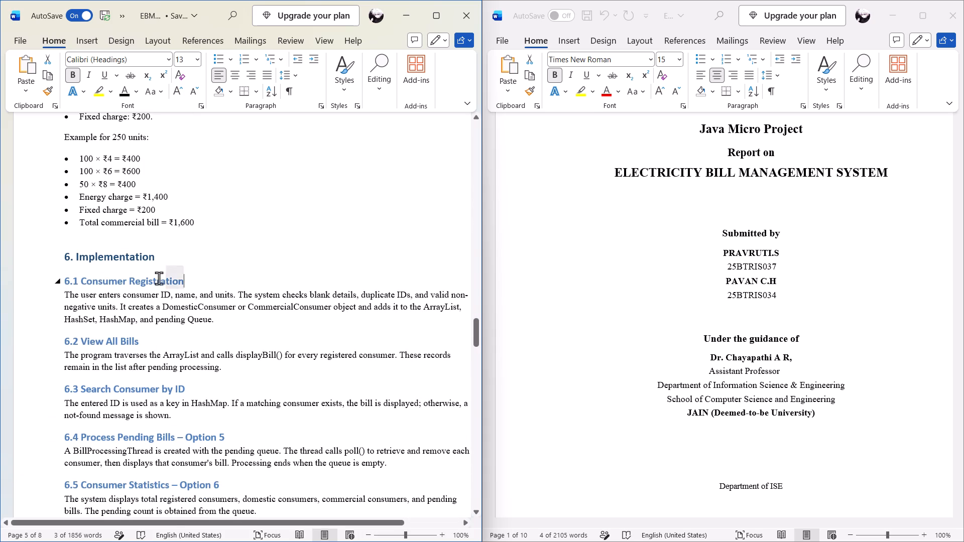
left_click_drag(159, 278, 63, 248)
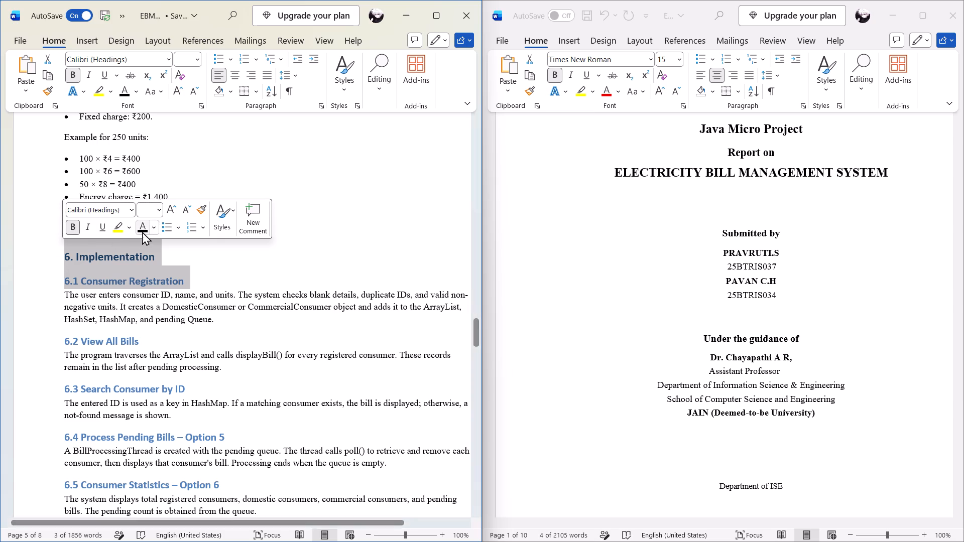
left_click(143, 227)
Apply the black font colour to the "6.2 View All Bills" and "6.3 Search Consumer by ID" subheadings.
scroll(143, 228, "down", 7)
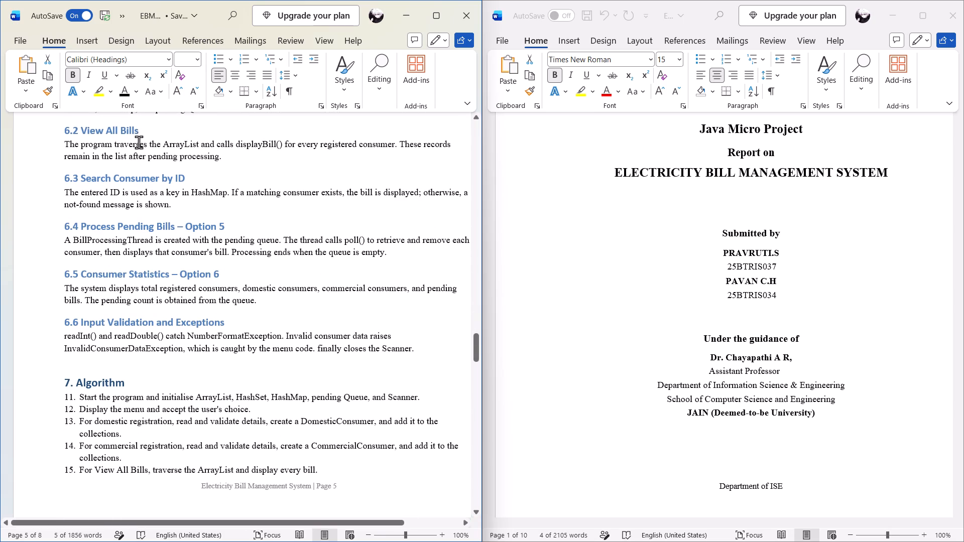
left_click_drag(142, 131, 56, 128)
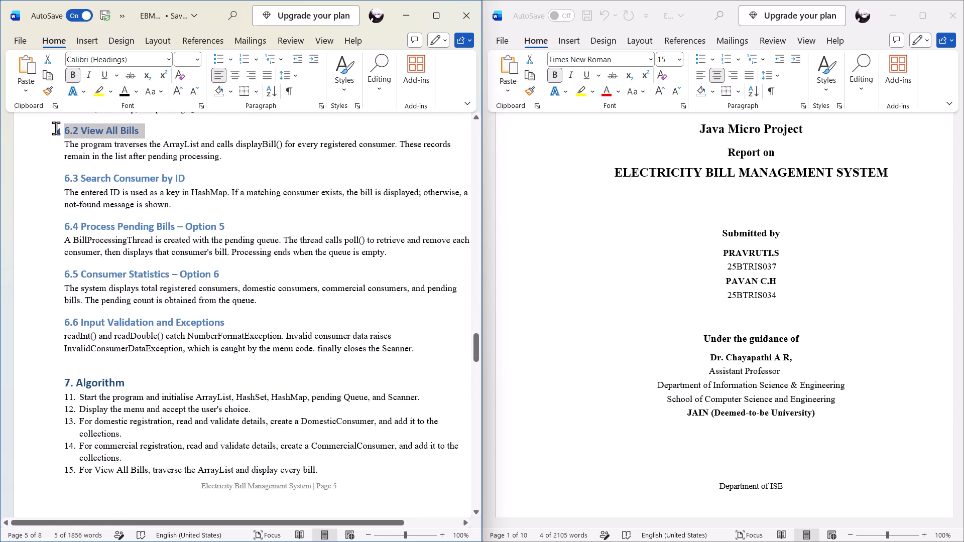
left_click_drag(56, 128, 63, 129)
left_click(138, 110)
scroll(154, 171, "down", 1)
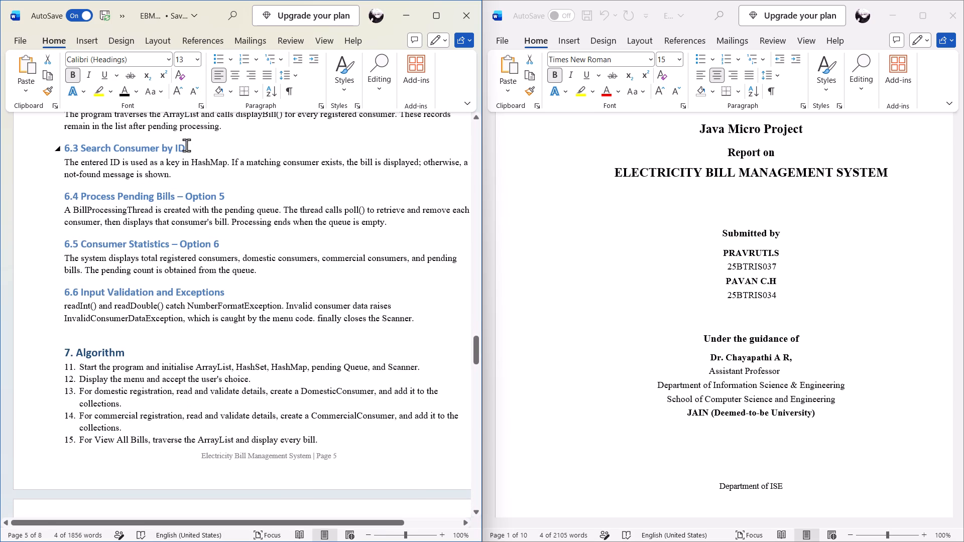
left_click_drag(186, 145, 63, 148)
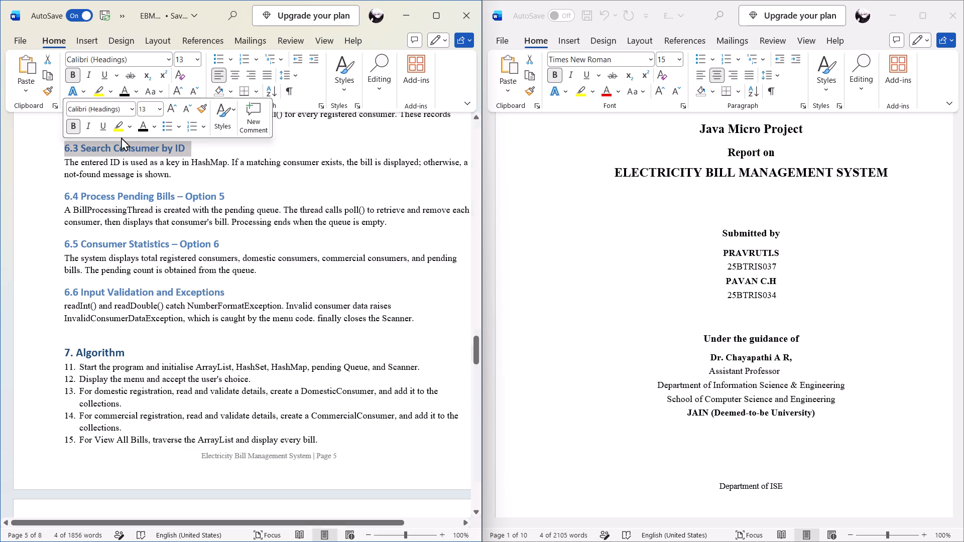
left_click(145, 125)
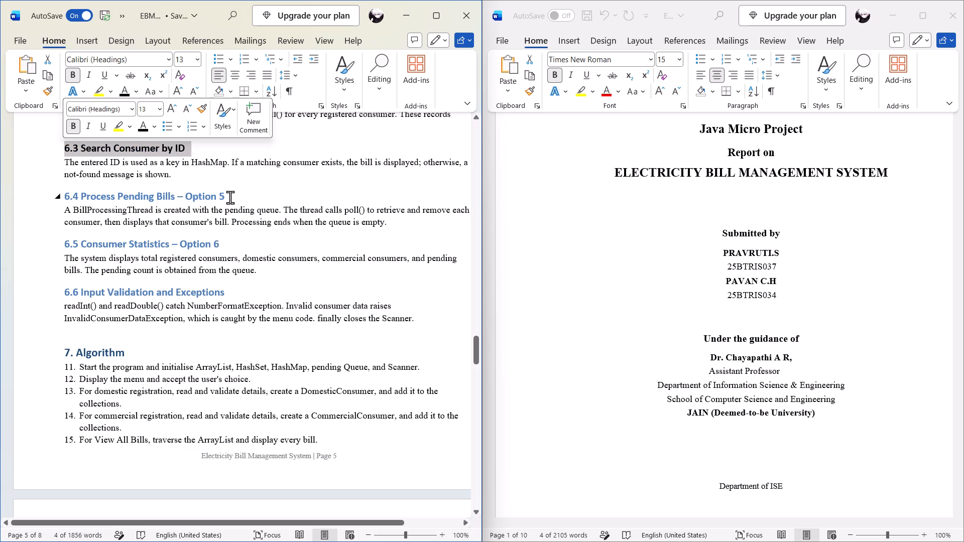
Delete the "– Option 5" suffix from the "6.4 Process Pending Bills" subheading.
left_click(230, 197)
key("BackSpace")
key("BackSpace")
key("BackSpace")
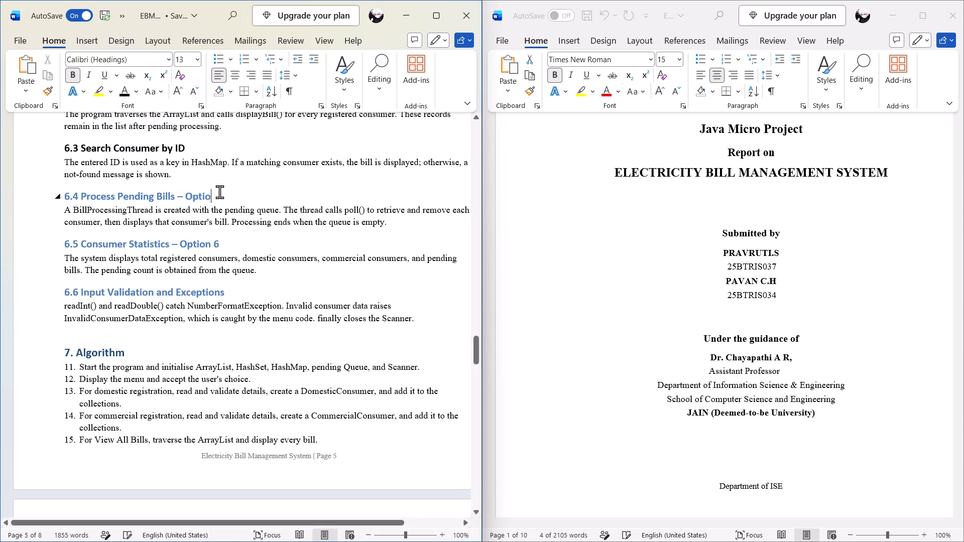
key("BackSpace")
key("BackSpace")
key("BackSpace")
key("BackSpace")
key("BackSpace")
key("BackSpace")
key("BackSpace")
Apply the black font colour to the "6.4 Process Pending Bills" subheading.
left_click_drag(177, 196, 95, 197)
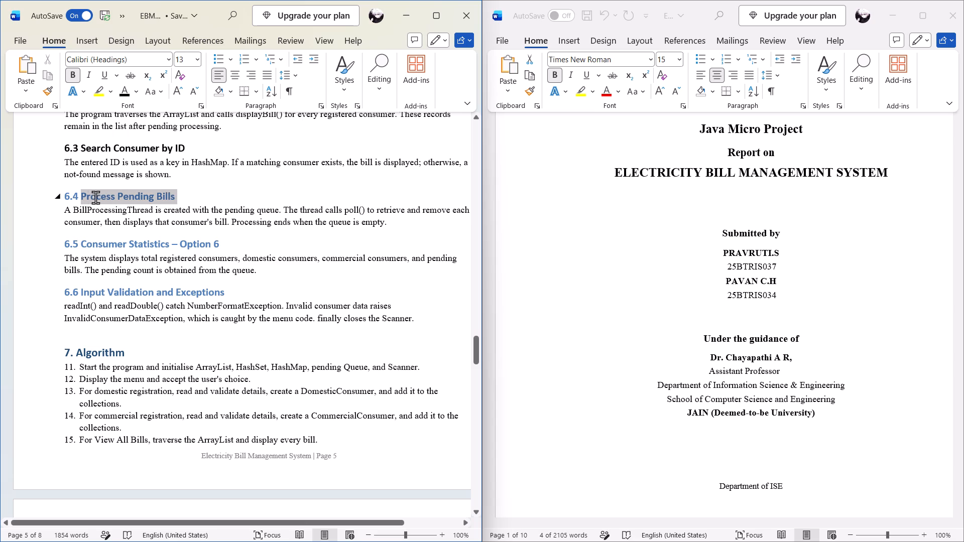
left_click_drag(95, 197, 58, 192)
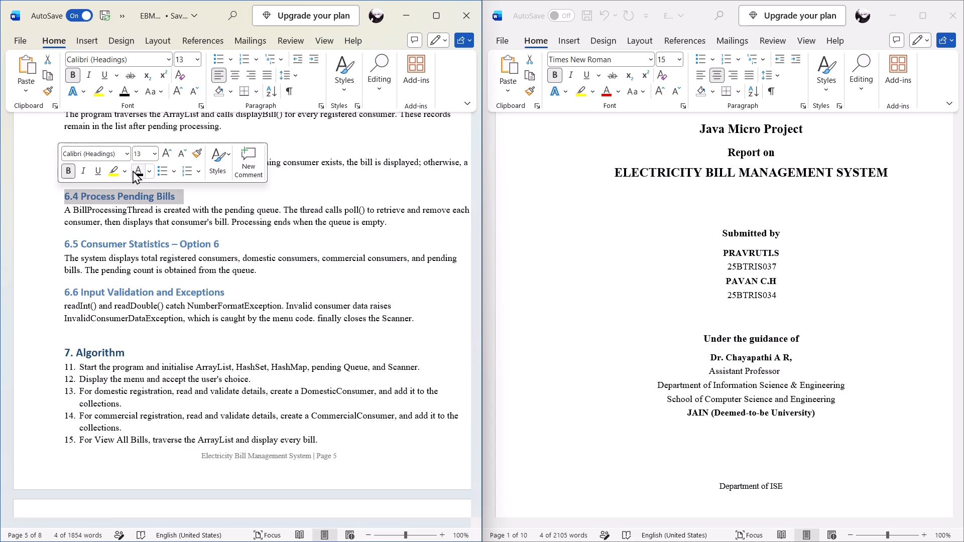
left_click(136, 169)
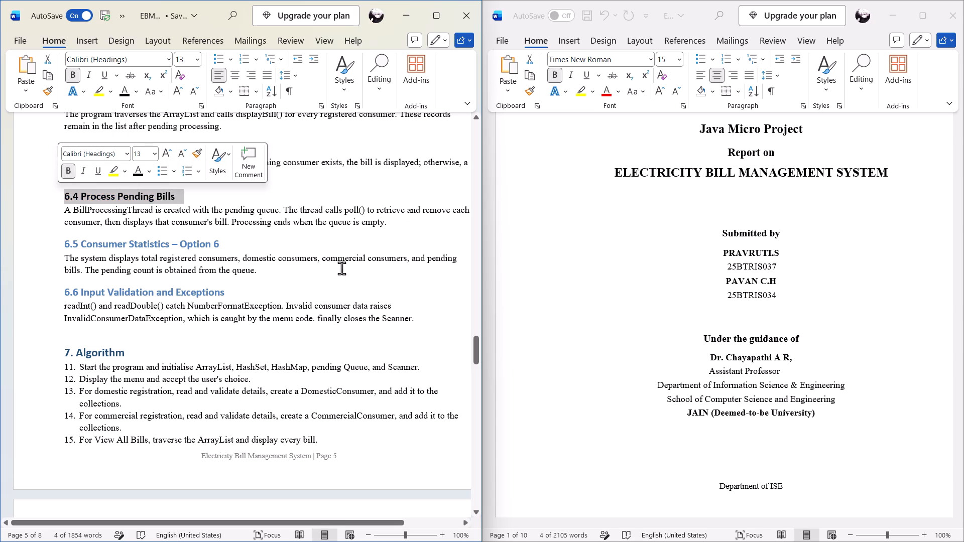
Delete the "– Option 6" suffix from the "6.5 Consumer Statistics" subheading.
left_click_drag(226, 240, 29, 241)
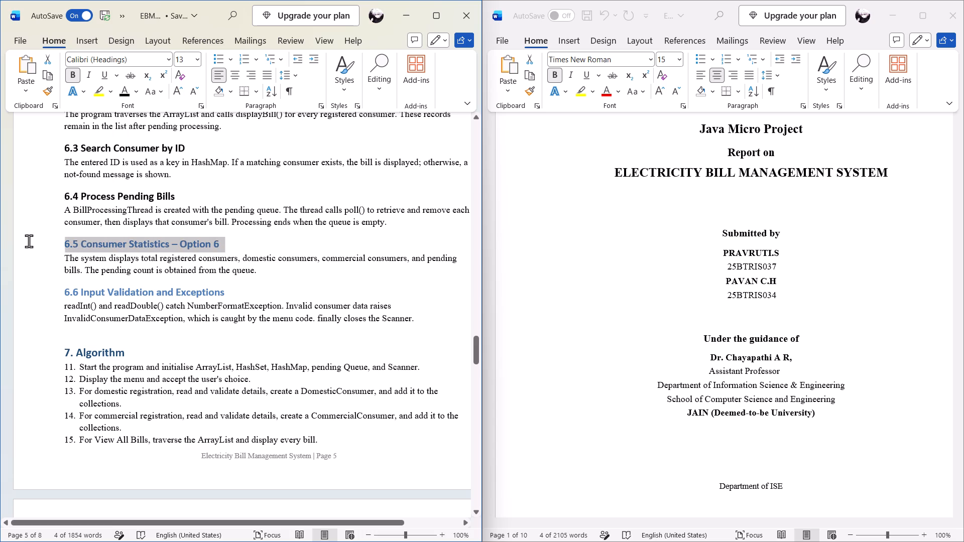
left_click_drag(29, 241, 71, 241)
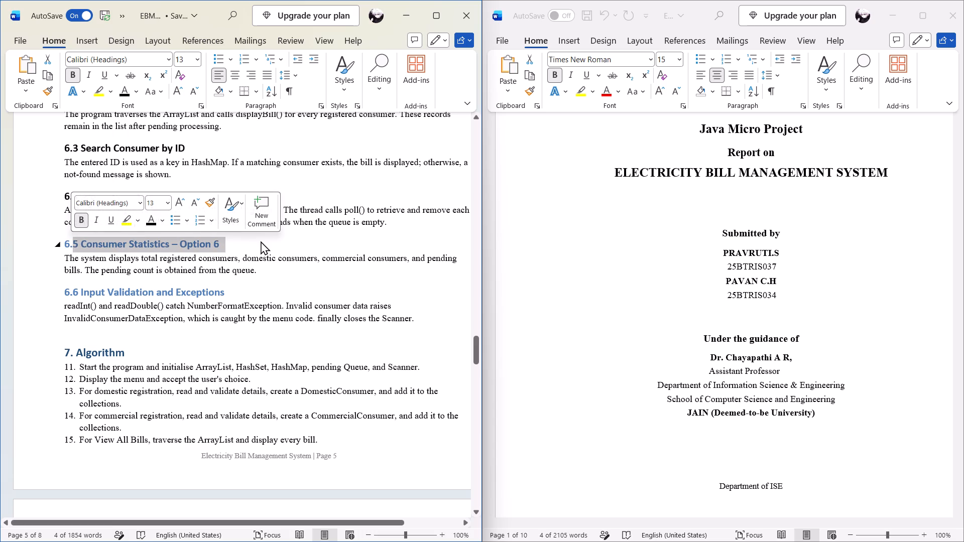
left_click(261, 240)
key("BackSpace")
key("BackSpace")
key("BackSpace")
key("BackSpace")
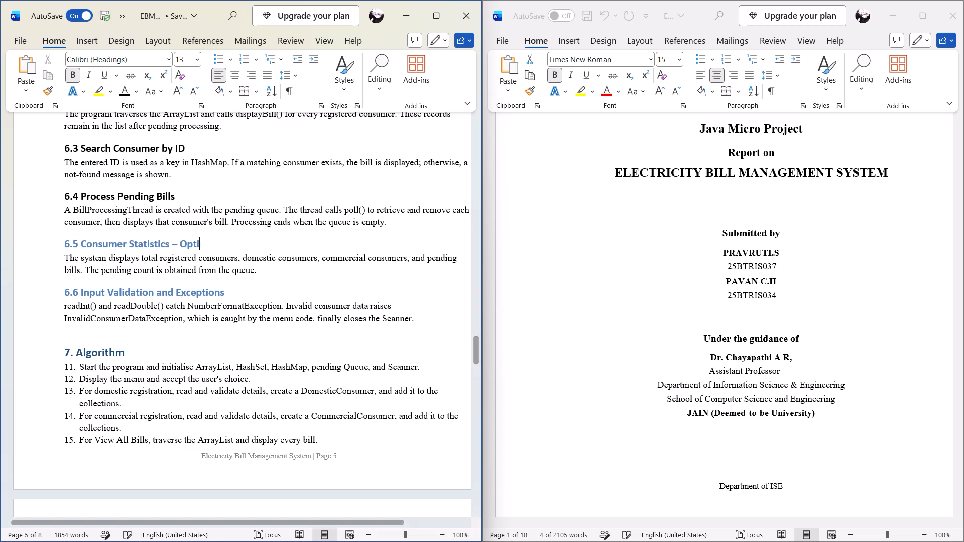
key("BackSpace")
key("BackSpace")
key("BackSpace")
key("BackSpace")
key("BackSpace")
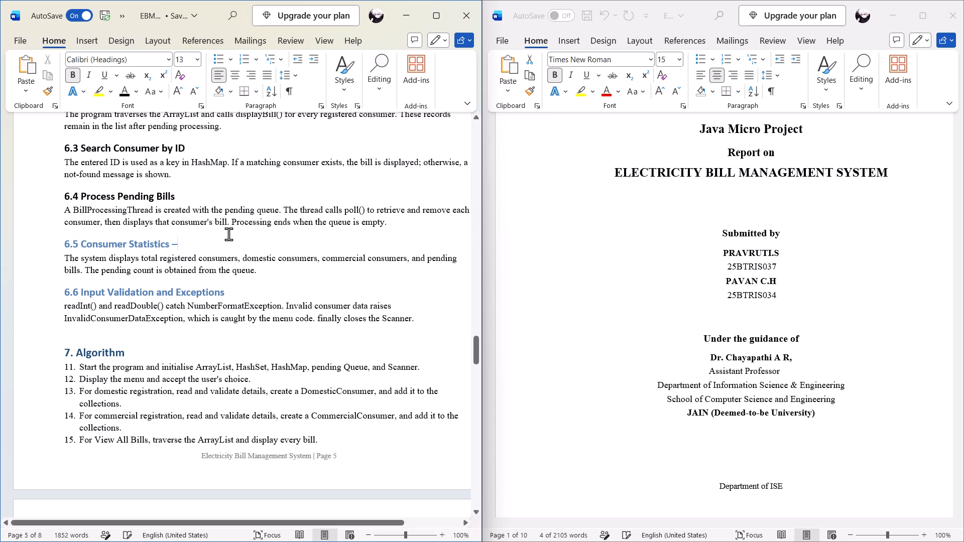
key("BackSpace")
Apply the black font colour to the "6.5 Consumer Statistics" and "6.6 Input Validation and Exceptions" subheadings.
left_click_drag(169, 245, 73, 243)
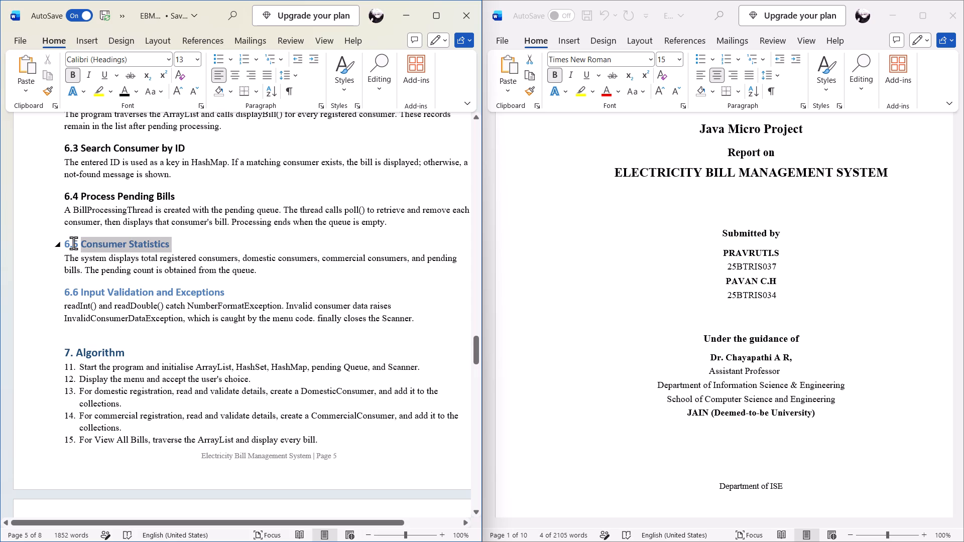
left_click_drag(73, 243, 63, 240)
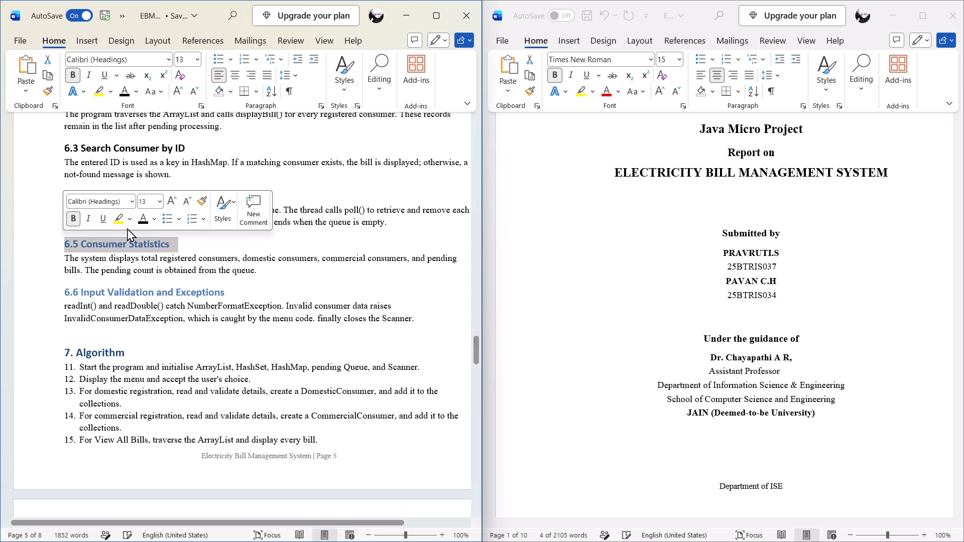
left_click(139, 220)
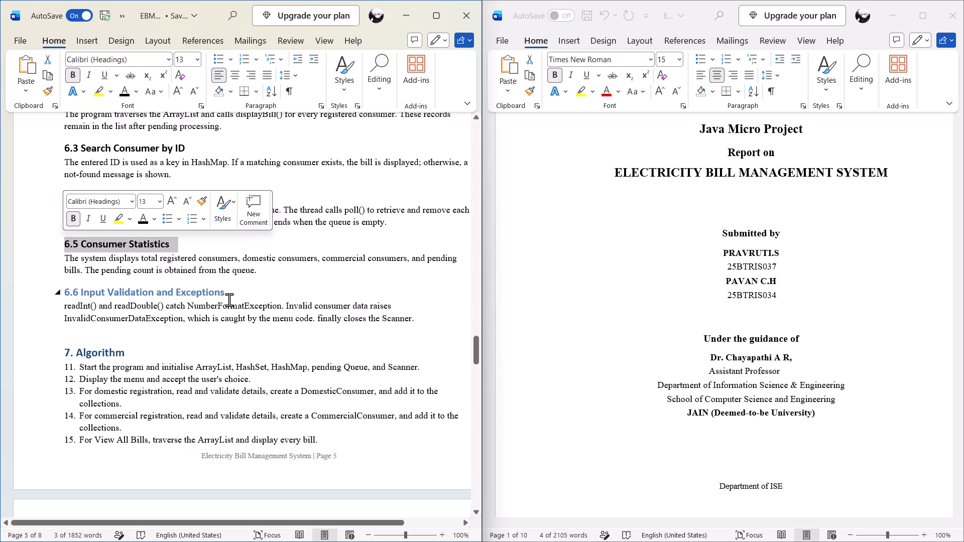
left_click_drag(230, 290, 108, 303)
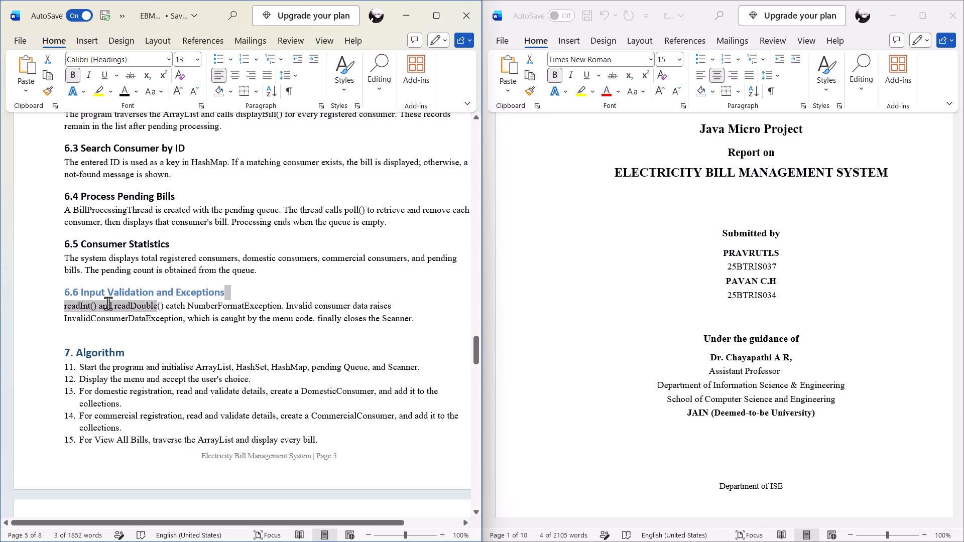
left_click_drag(108, 303, 50, 291)
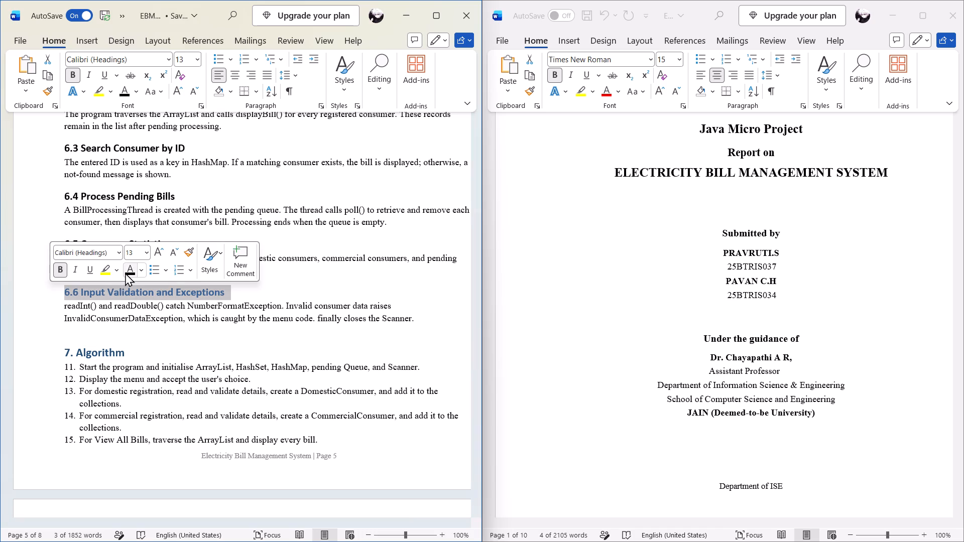
left_click(126, 272)
Examine the Algorithm section in the original report and compare its list numbering with section 7 of the updated report.
scroll(182, 347, "down", 3)
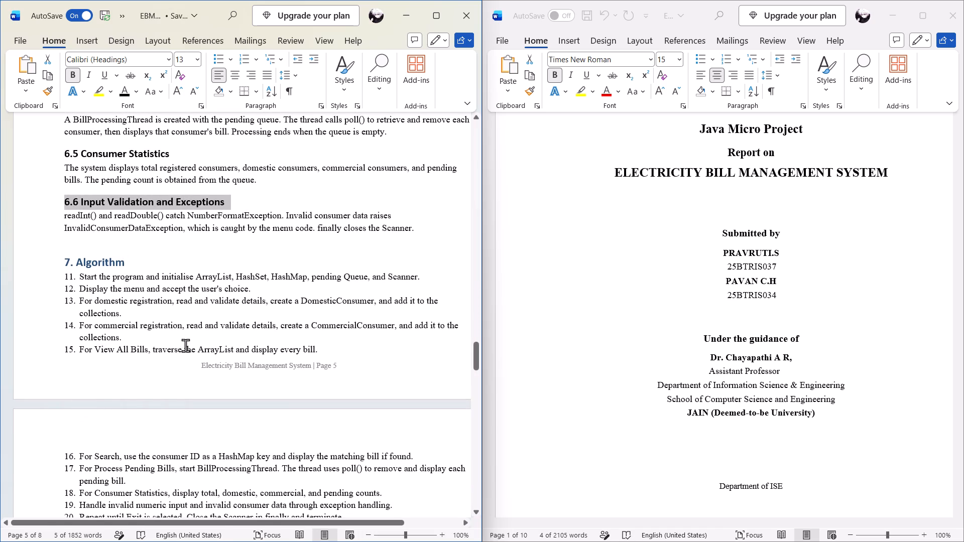
scroll(679, 377, "down", 20)
scroll(679, 377, "down", 1)
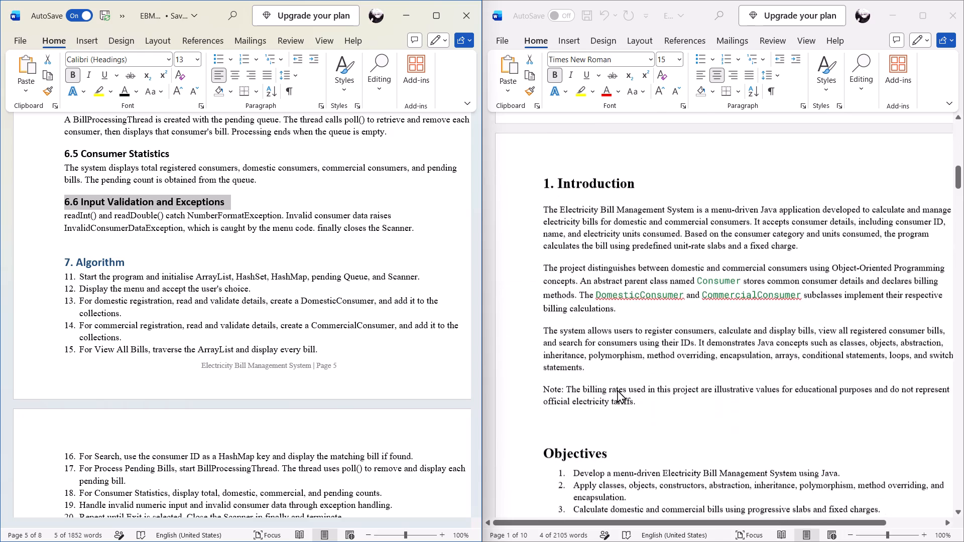
scroll(617, 389, "down", 3)
left_click(956, 243)
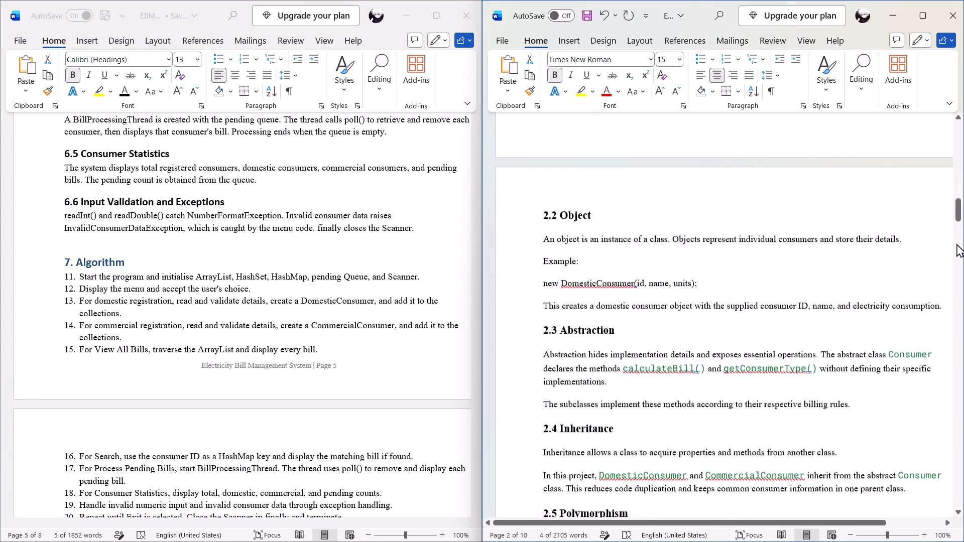
left_click(956, 243)
left_click(963, 307)
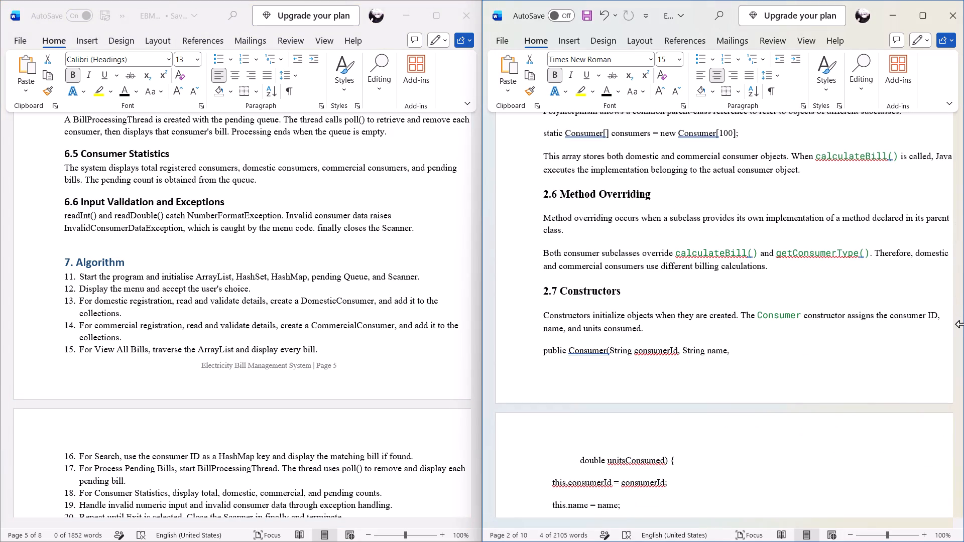
left_click(963, 324)
left_click(963, 360)
left_click(959, 362)
left_click(958, 364)
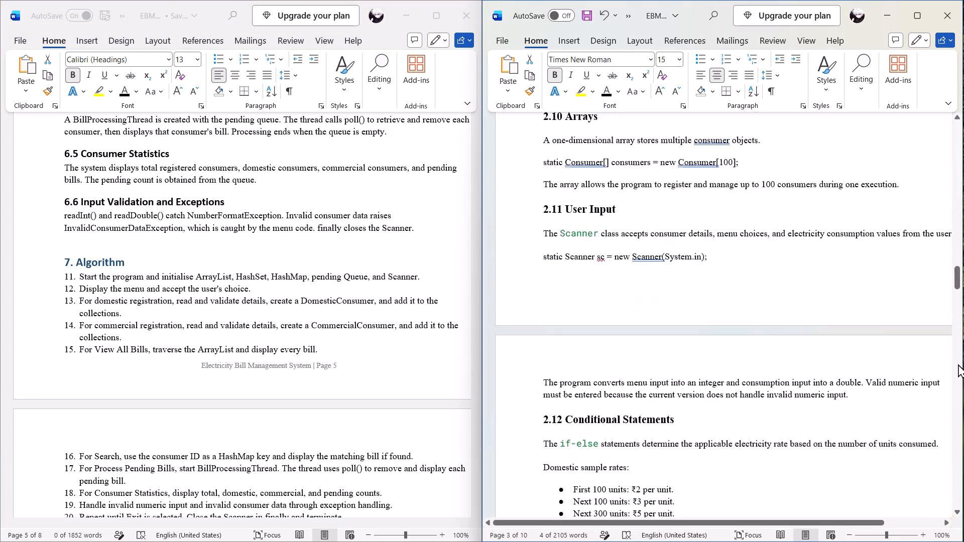
left_click(957, 364)
scroll(661, 406, "down", 5)
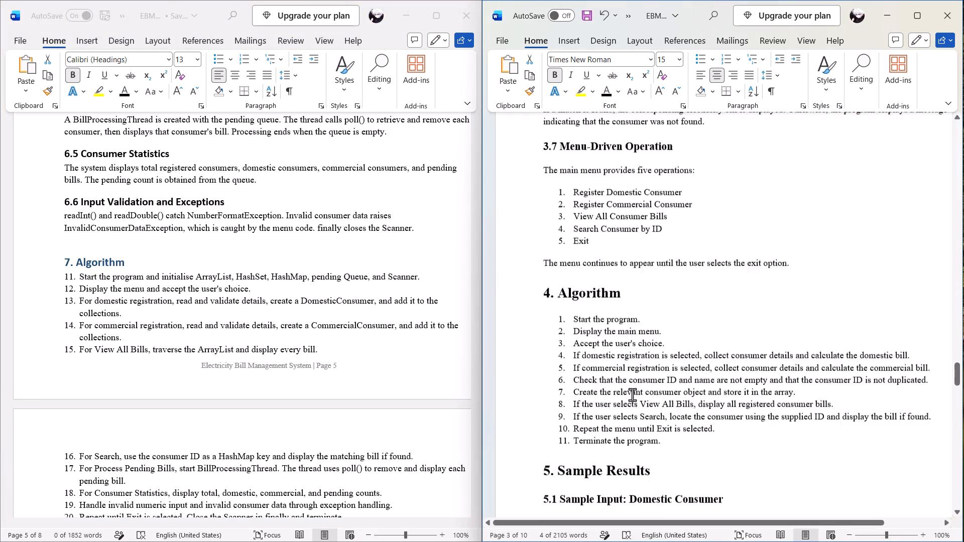
scroll(92, 429, "down", 2)
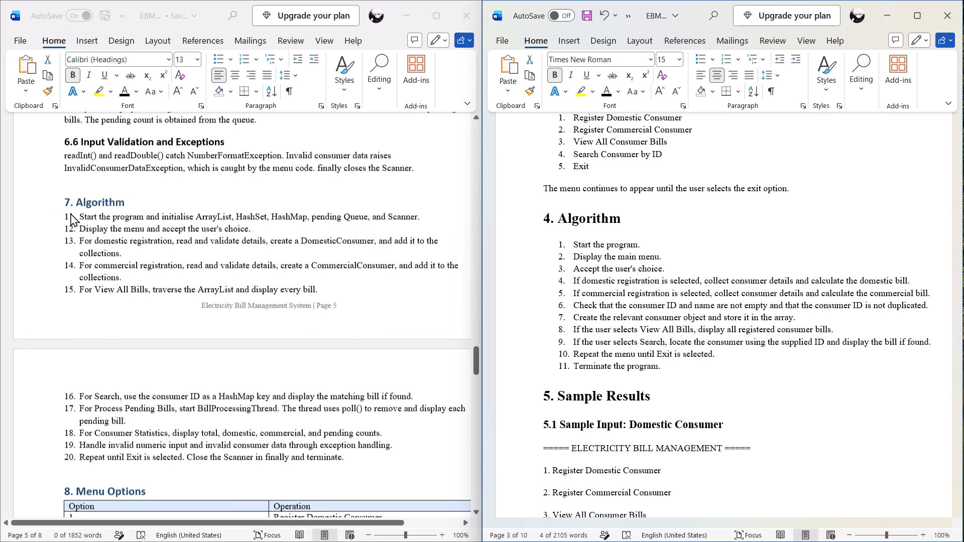
Replace the automatic numbers of the first two items under "7. Algorithm" with plain-text "1." and "2.".
left_click(70, 213)
left_click(68, 217)
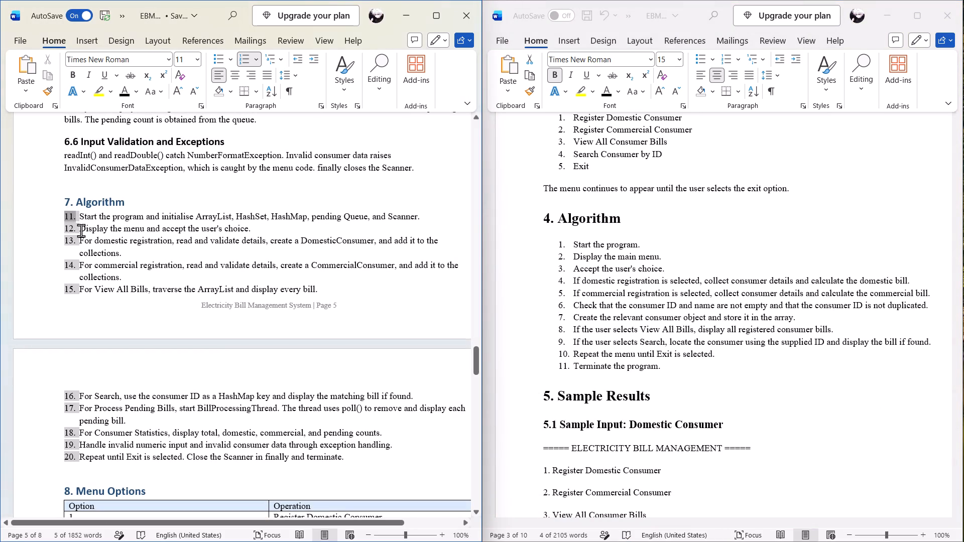
left_click(248, 62)
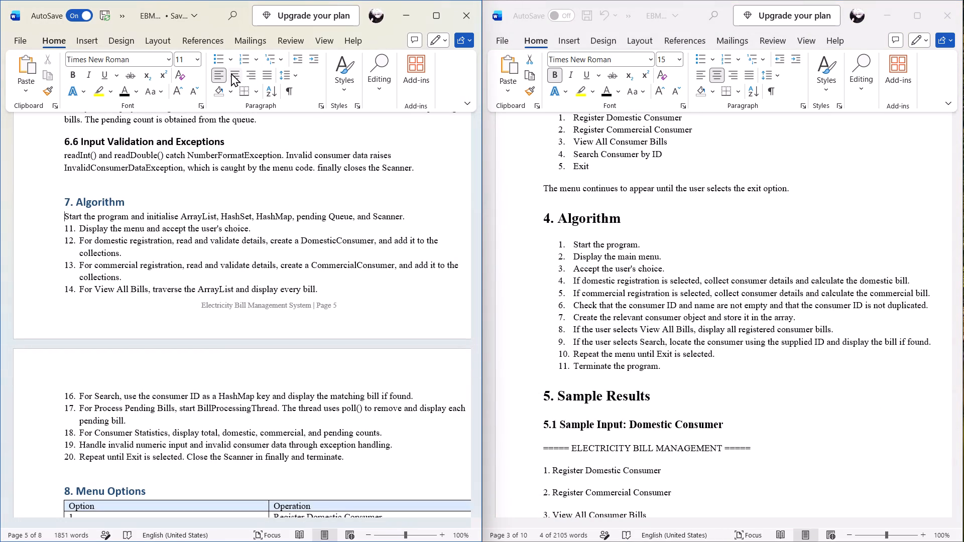
key("1")
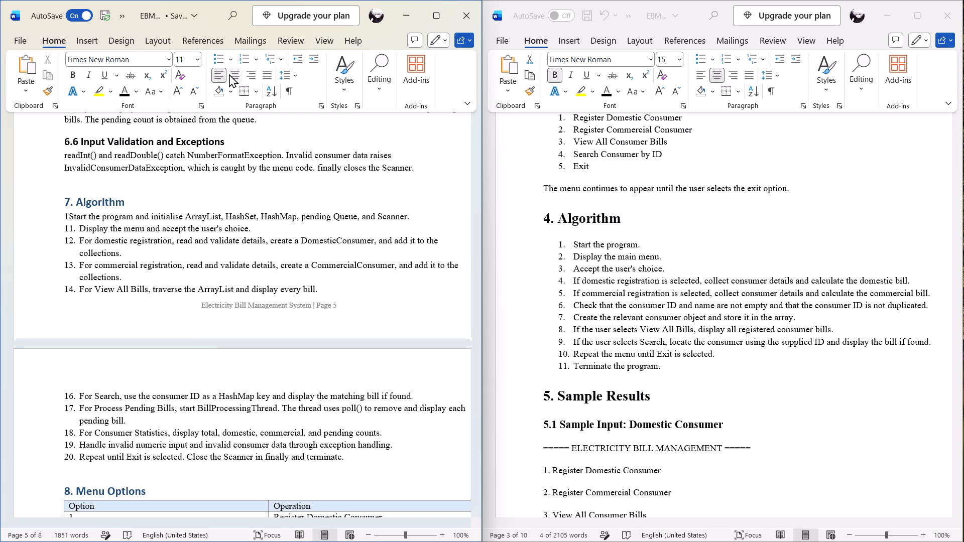
key("period")
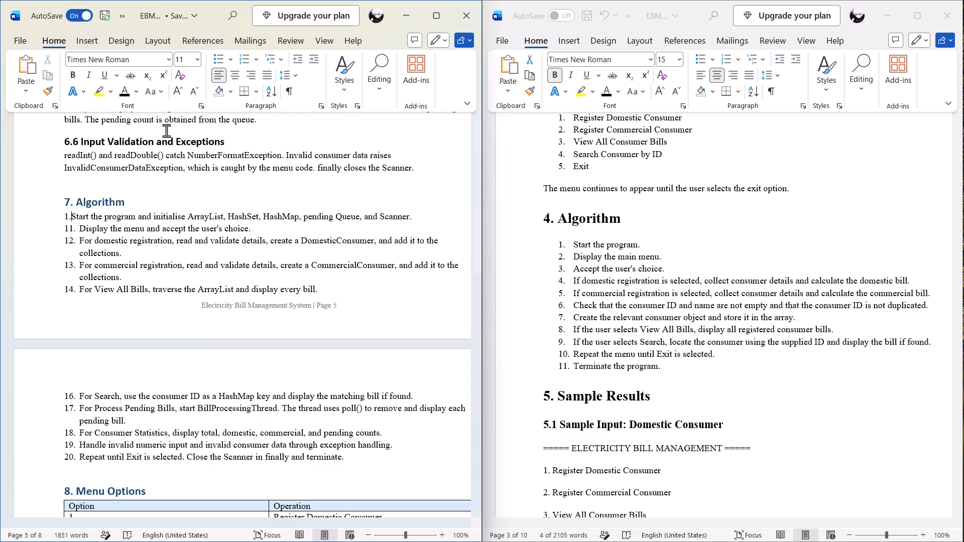
left_click(74, 228)
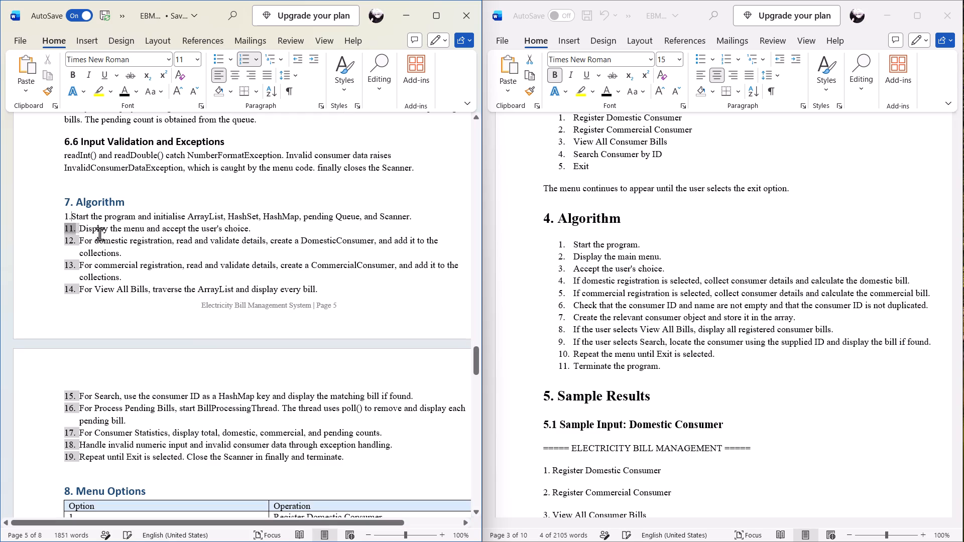
left_click(244, 55)
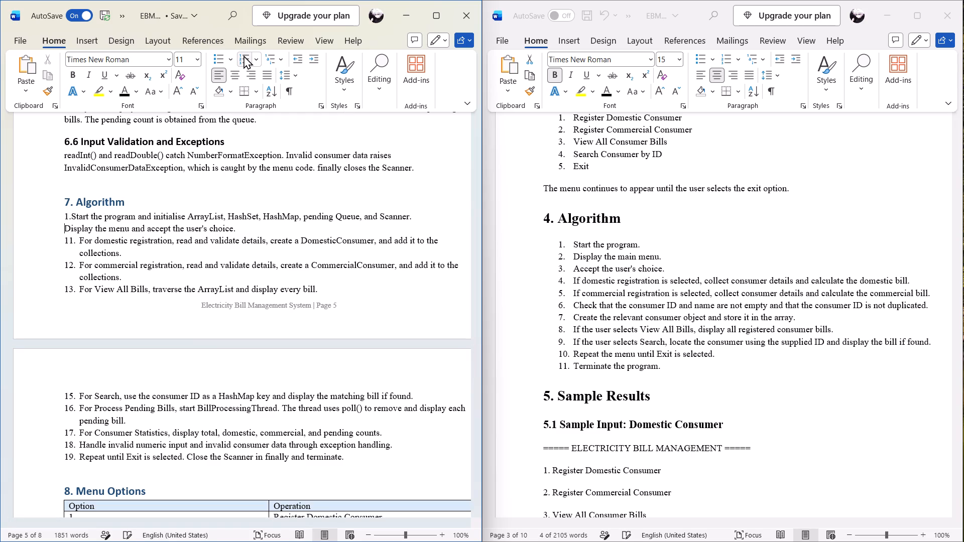
key("2")
key("period")
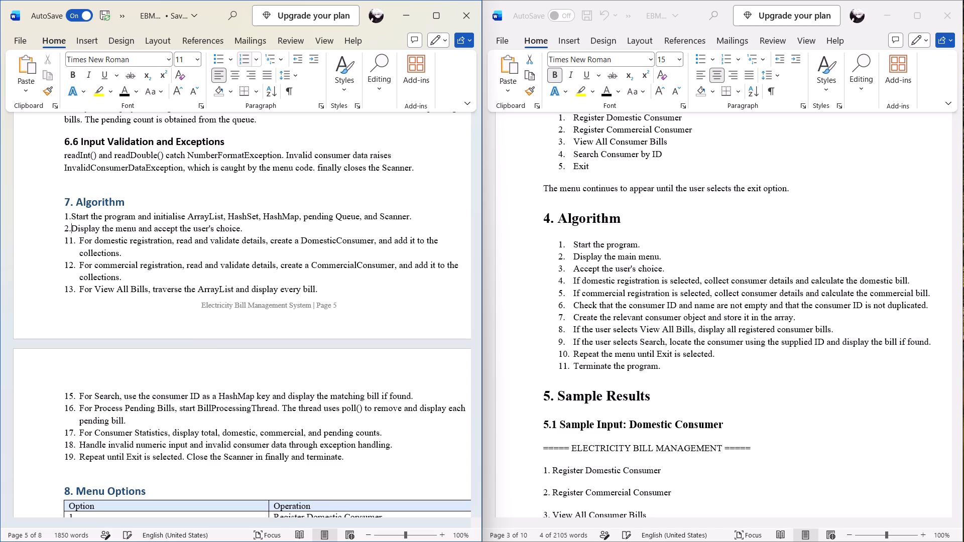
Replace the automatic numbers of the domestic registration, commercial registration and View All Bills algorithm items with plain-text "3.", "4." and "5.".
double_click(71, 238)
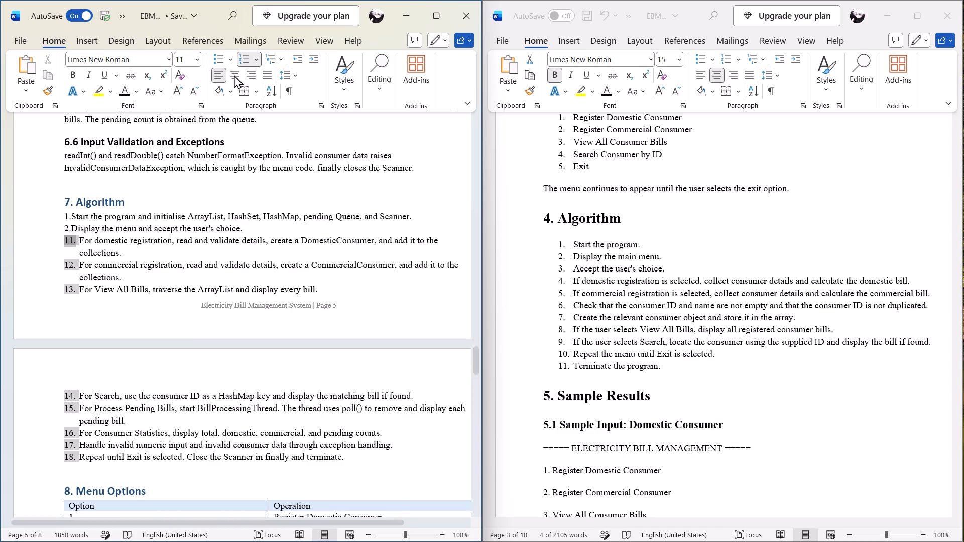
left_click(242, 60)
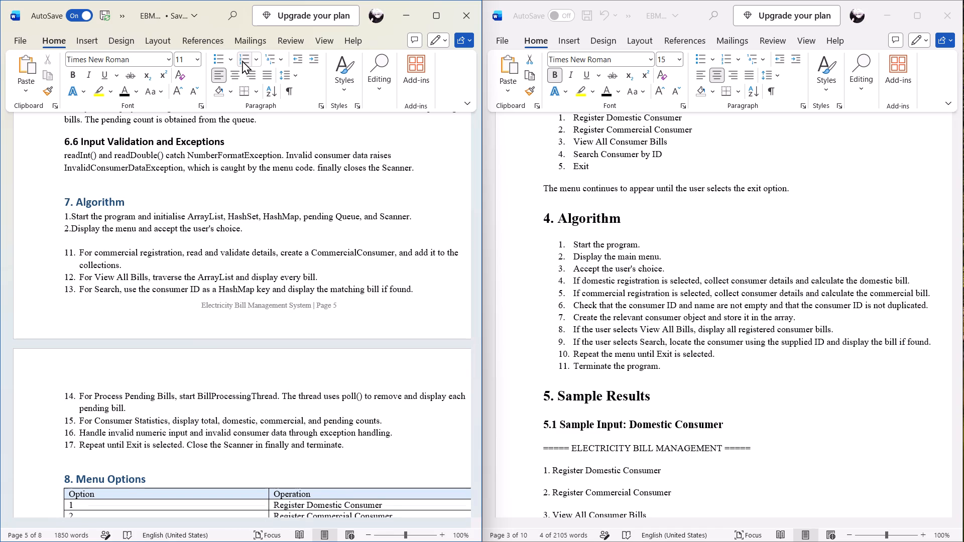
key("3")
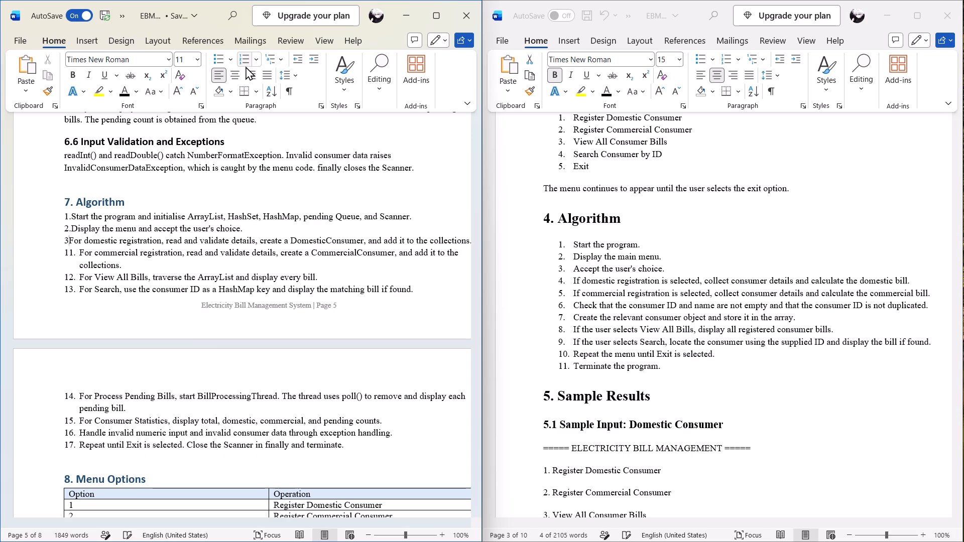
key("period")
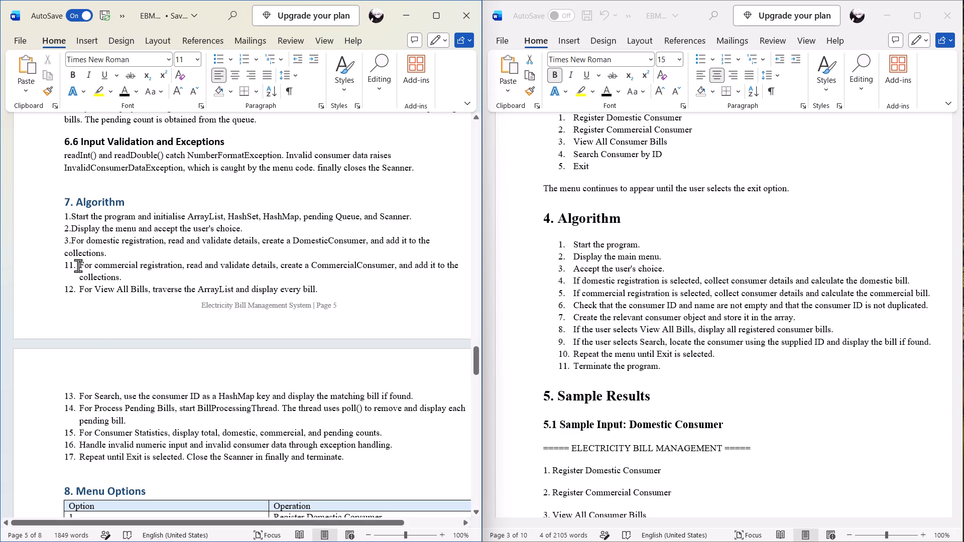
left_click(67, 265)
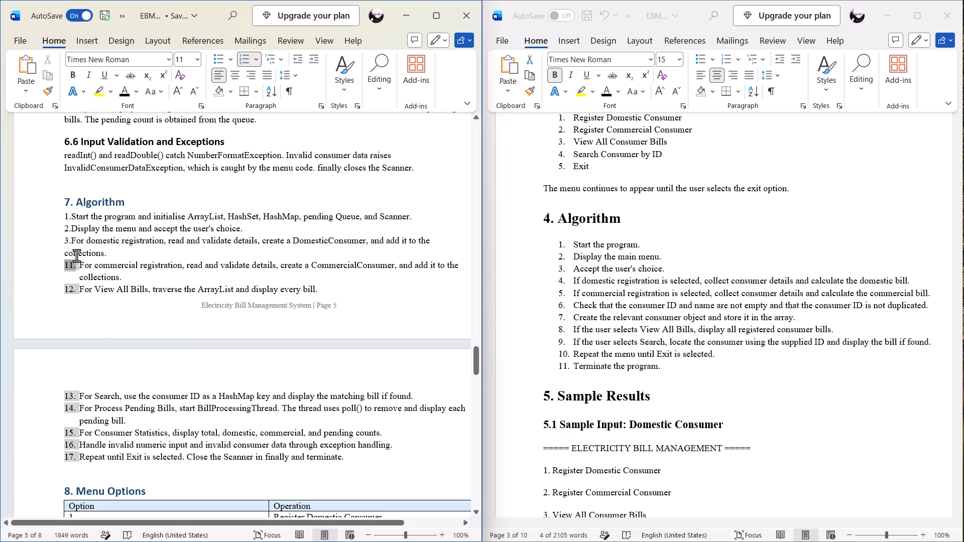
left_click(249, 58)
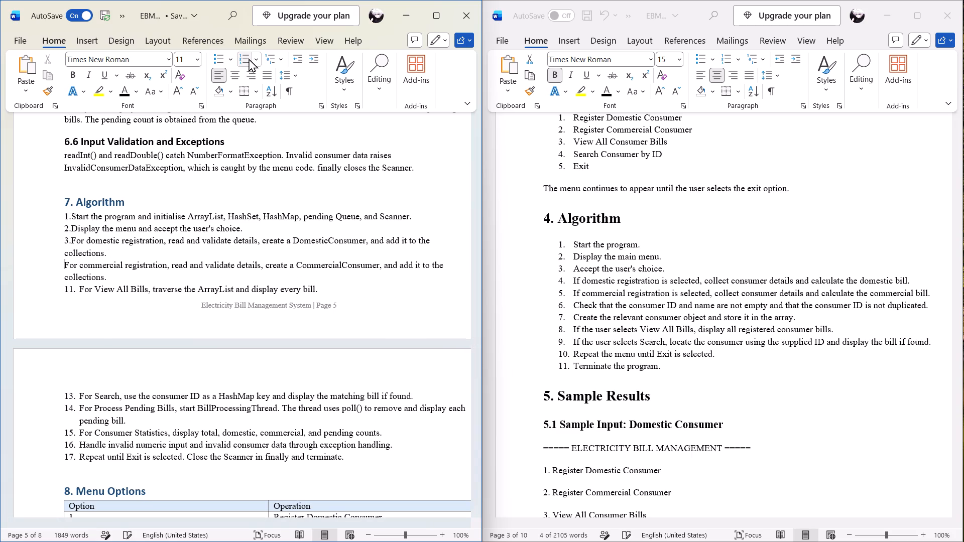
type("4.")
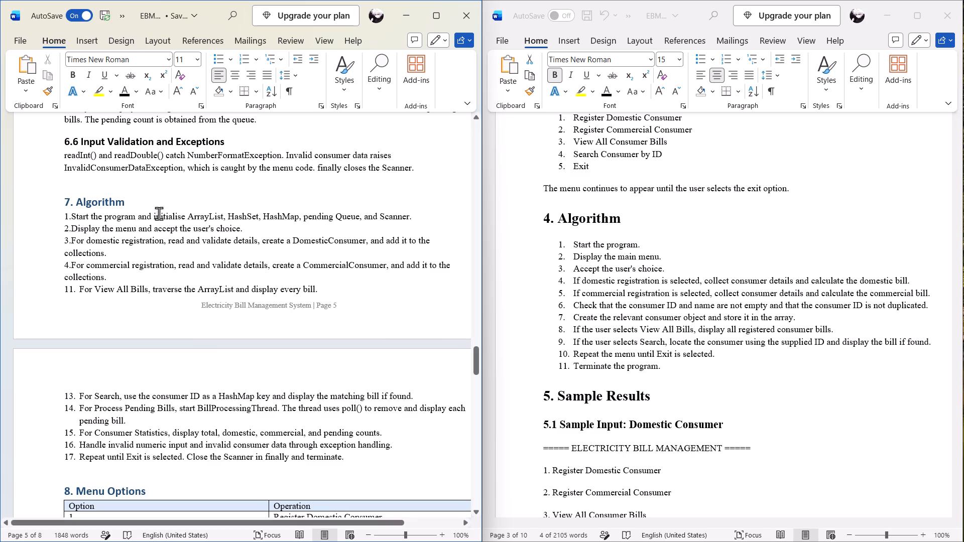
double_click(69, 288)
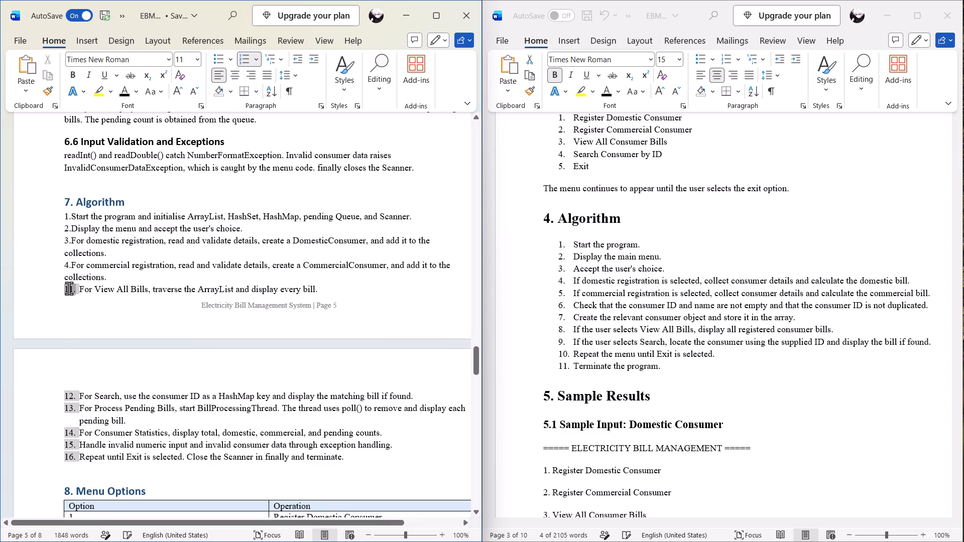
left_click(246, 56)
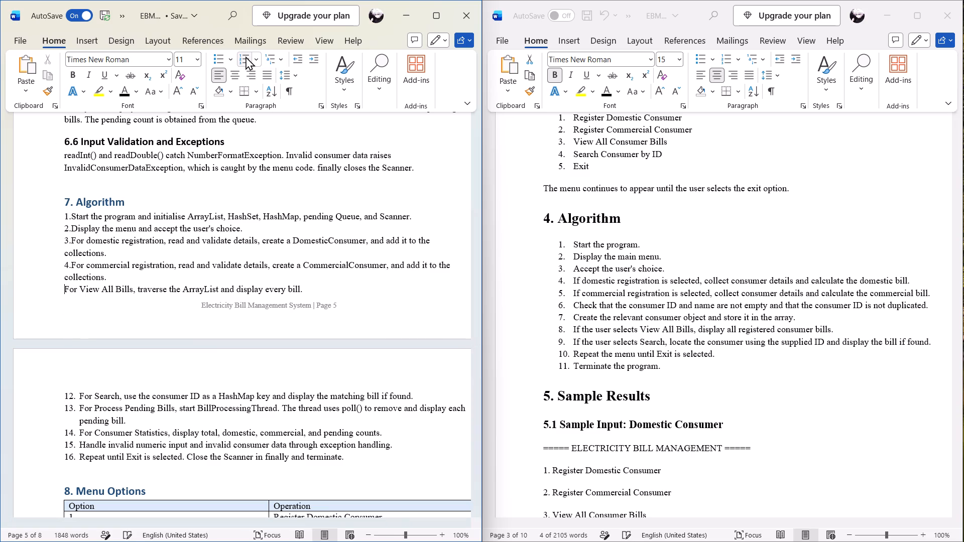
type("5.")
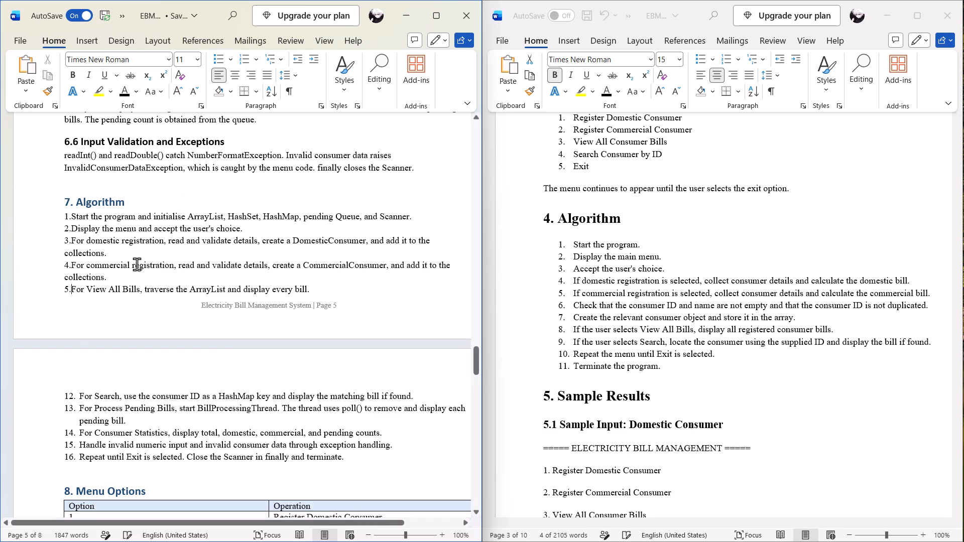
Replace the automatic numbers of the Search, Process Pending Bills and Consumer Statistics algorithm items with plain-text "6.", "7." and "8.".
scroll(60, 386, "down", 3)
double_click(71, 302)
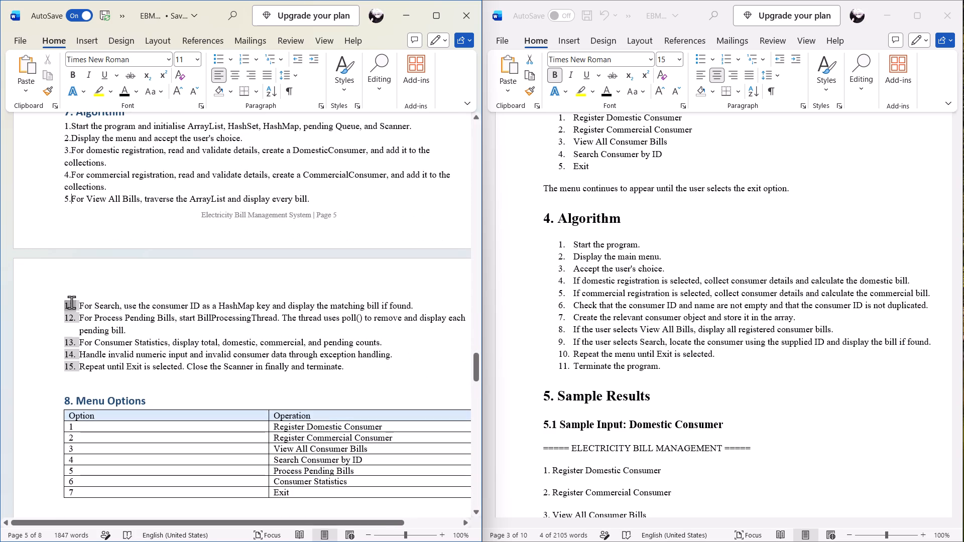
left_click(243, 60)
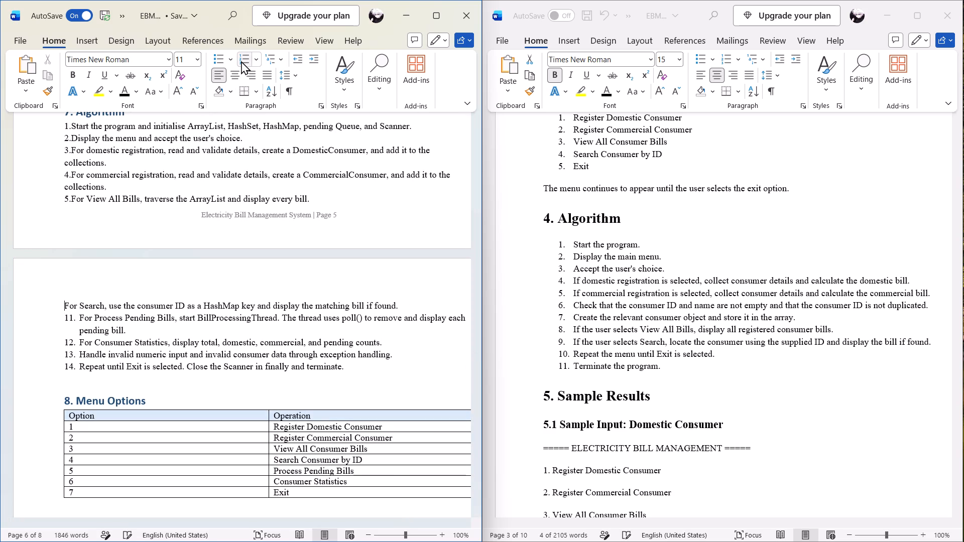
type("6.")
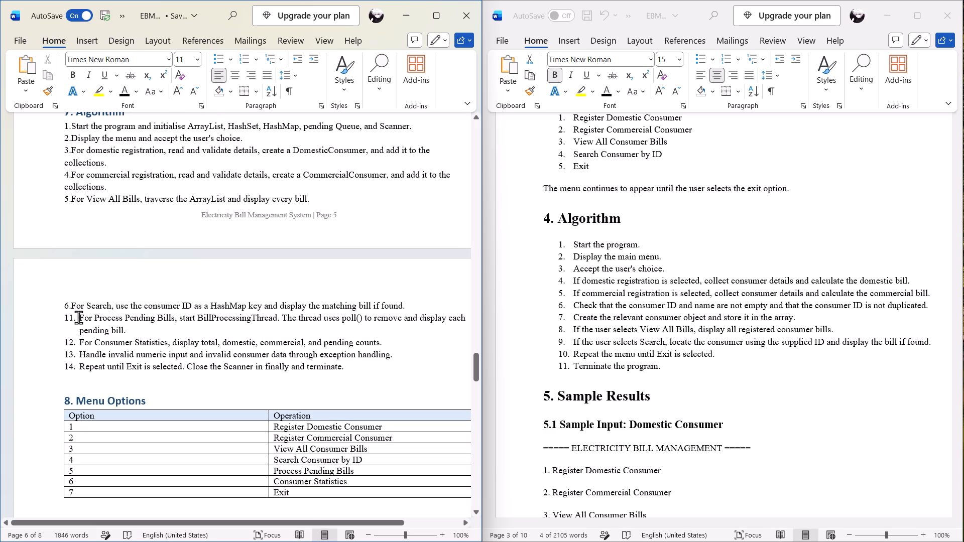
double_click(70, 320)
left_click(245, 57)
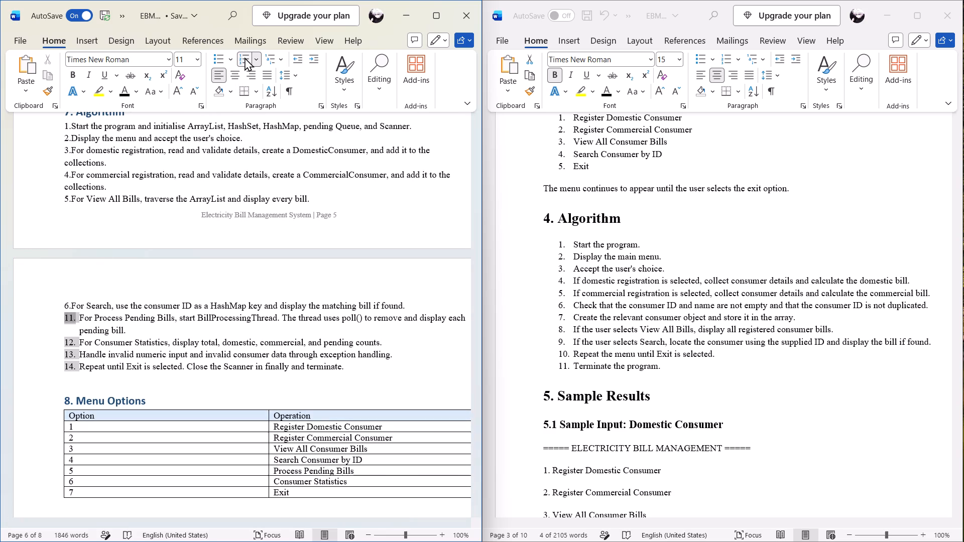
key("7")
key("period")
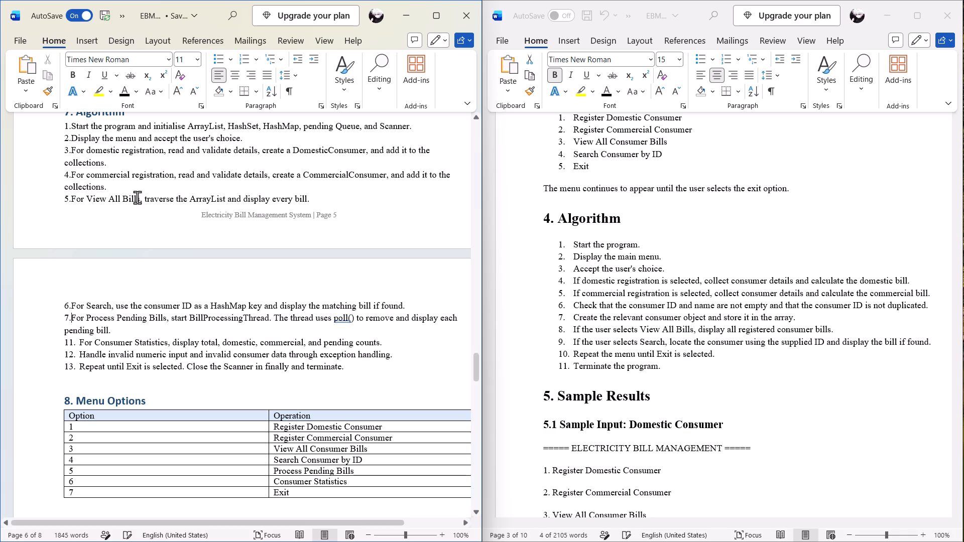
left_click(67, 343)
left_click(67, 340)
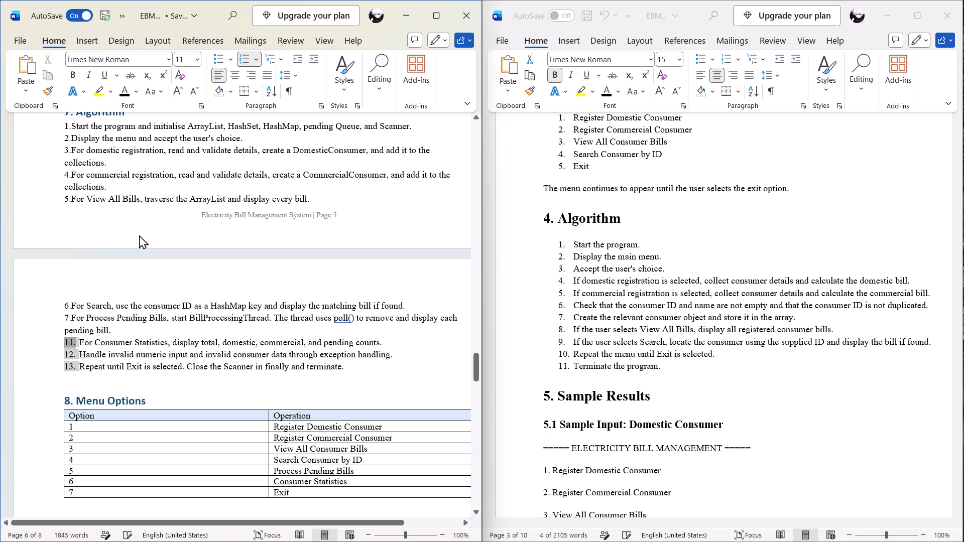
left_click(240, 59)
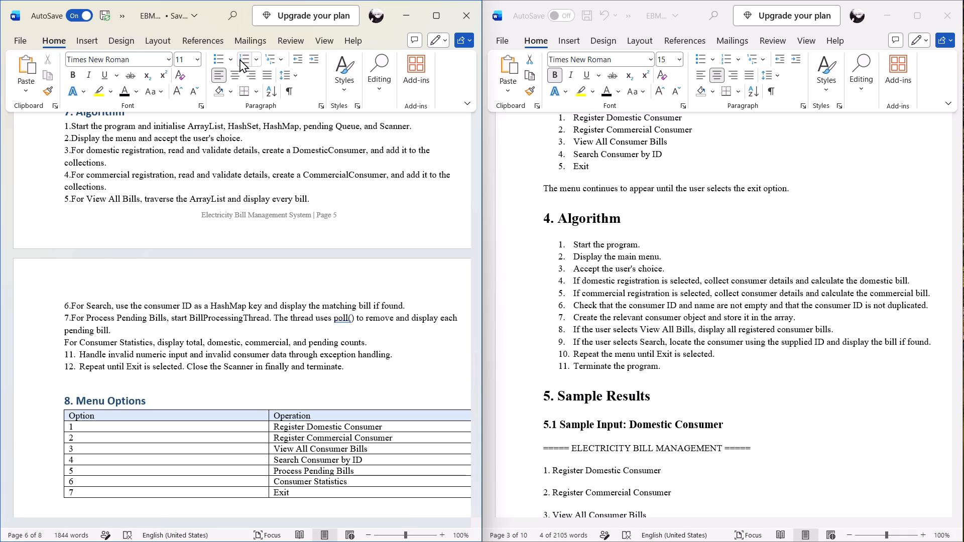
type("8.")
Replace the automatic numbers of the invalid-input handling and "Repeat until Exit" algorithm items with plain-text "9." and "10.".
scroll(211, 102, "down", 4)
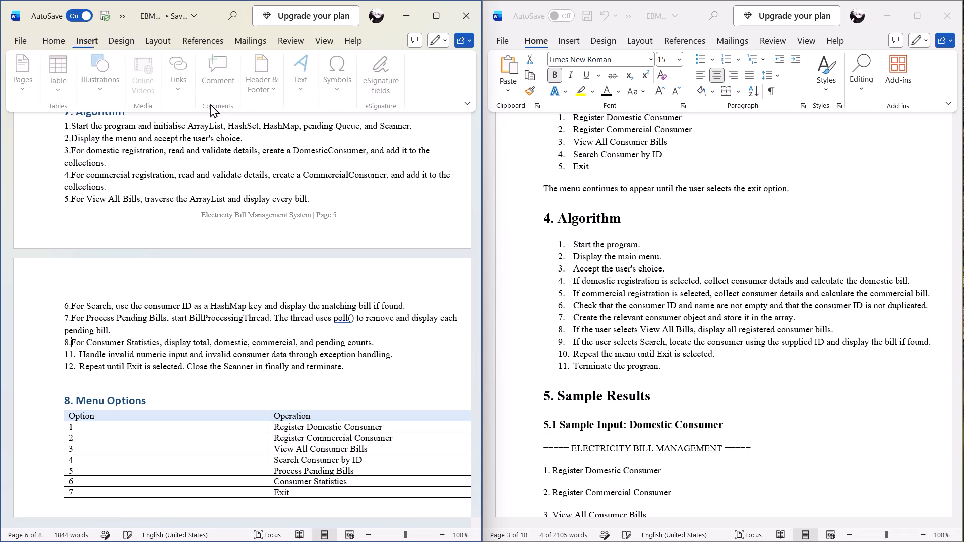
left_click(58, 41)
scroll(119, 283, "down", 4)
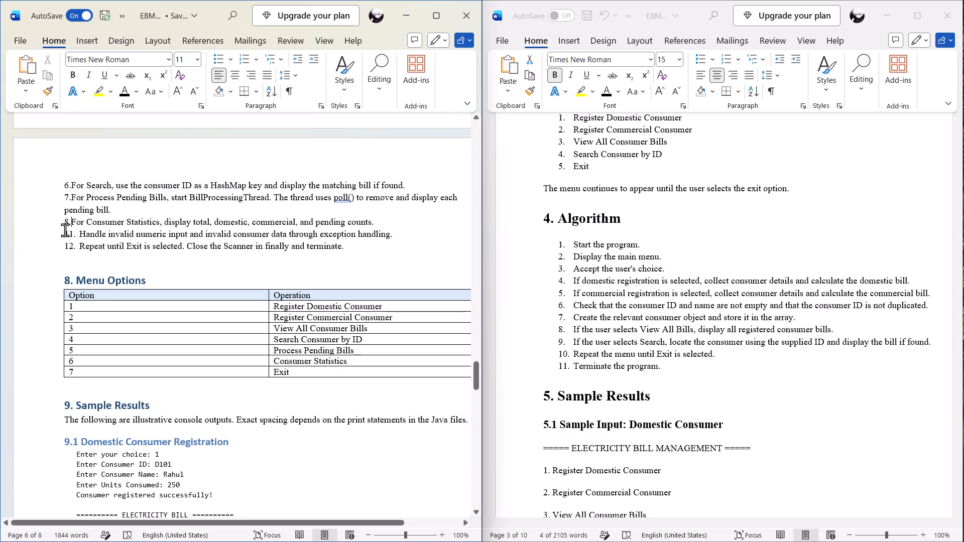
double_click(71, 235)
left_click(244, 60)
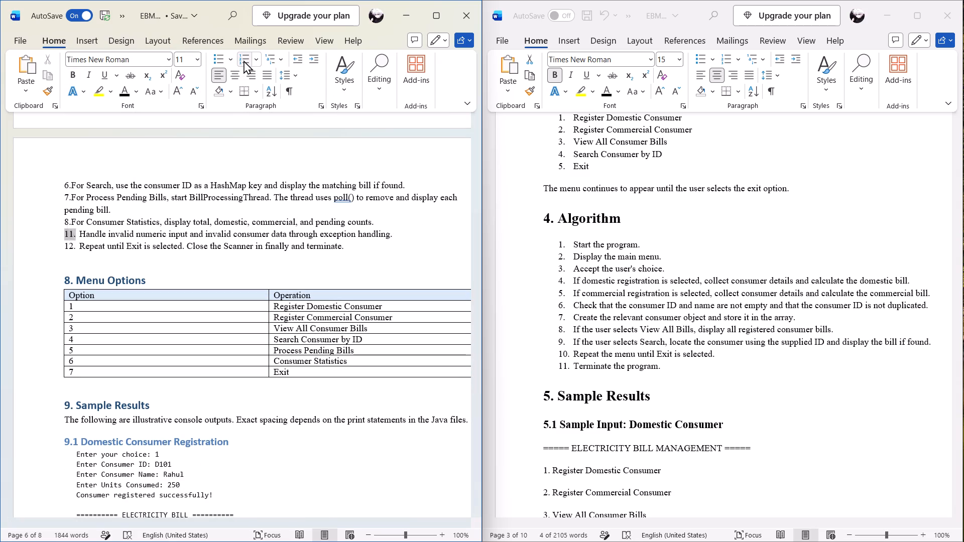
key("9")
key("period")
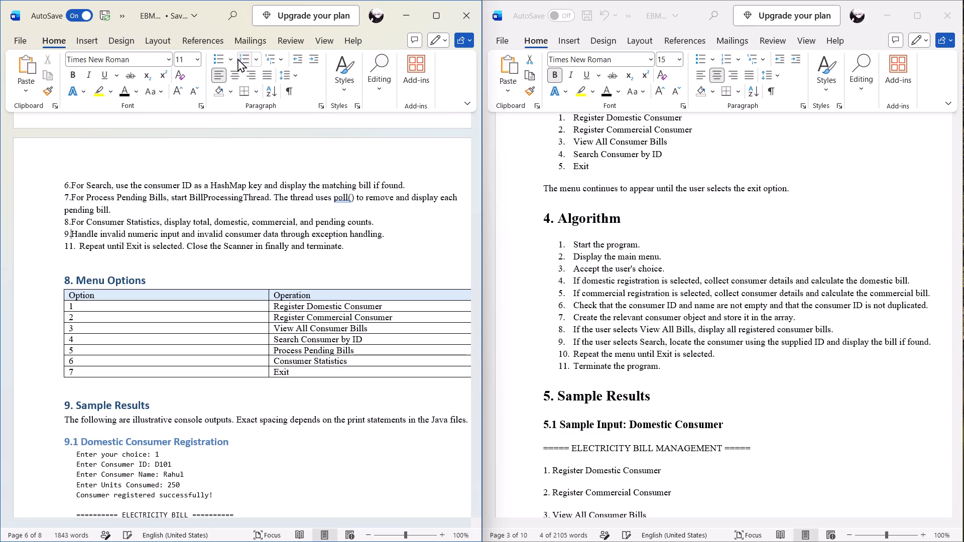
double_click(67, 246)
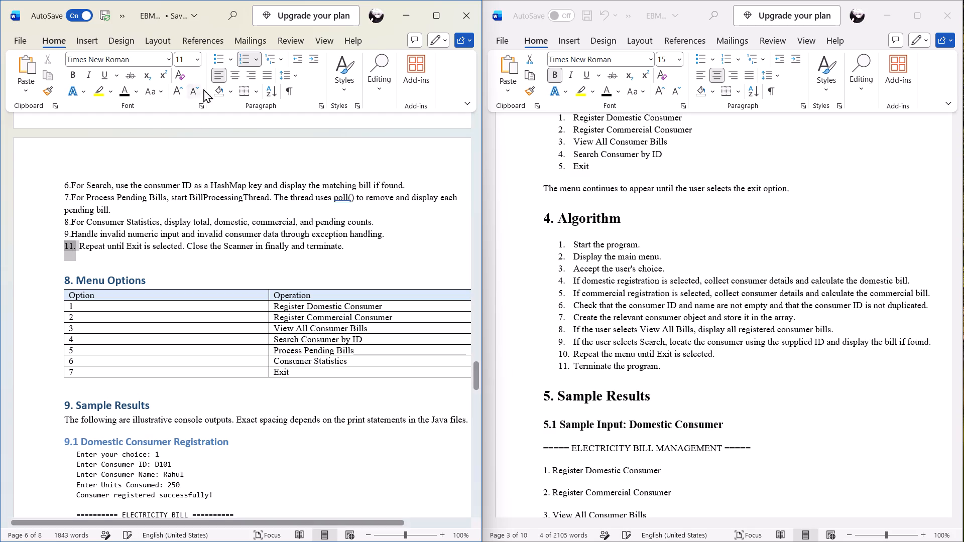
left_click(242, 60)
key("1")
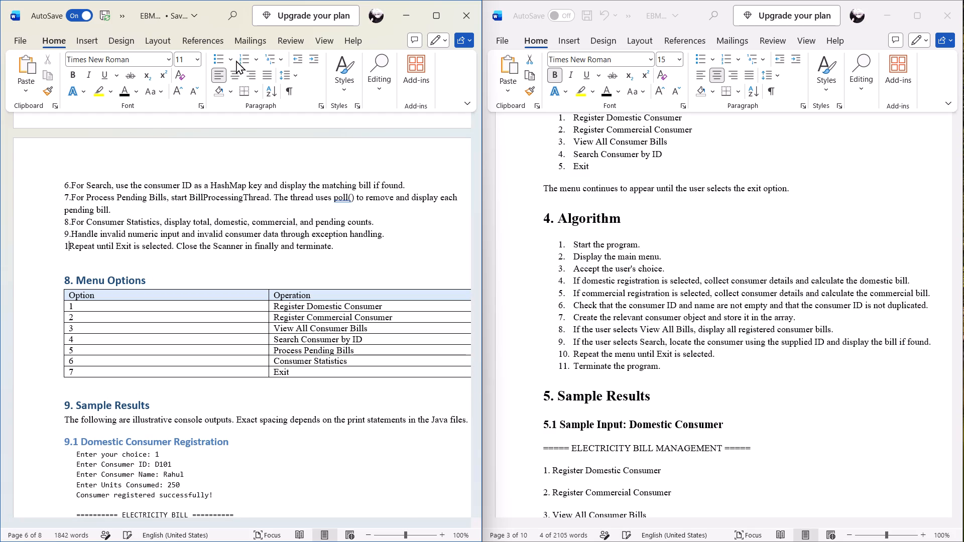
key("0")
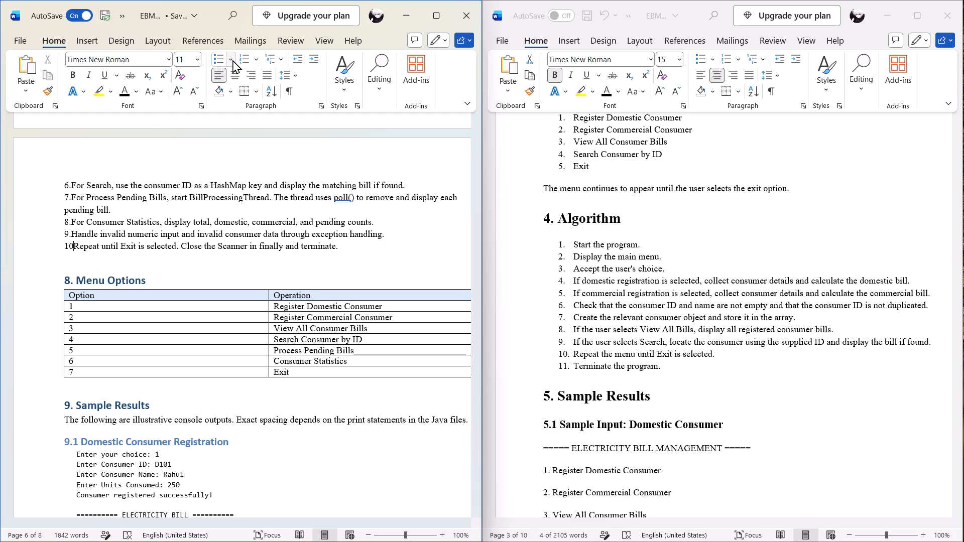
key("period")
Try to indent the wrapped second line of algorithm item 7, "pending bill.", with four spaces.
scroll(123, 263, "down", 1)
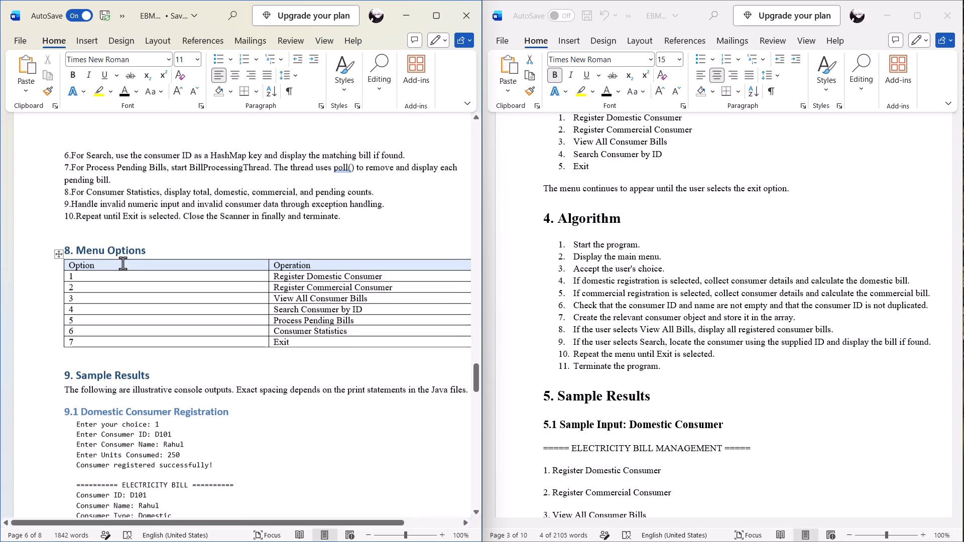
left_click(61, 183)
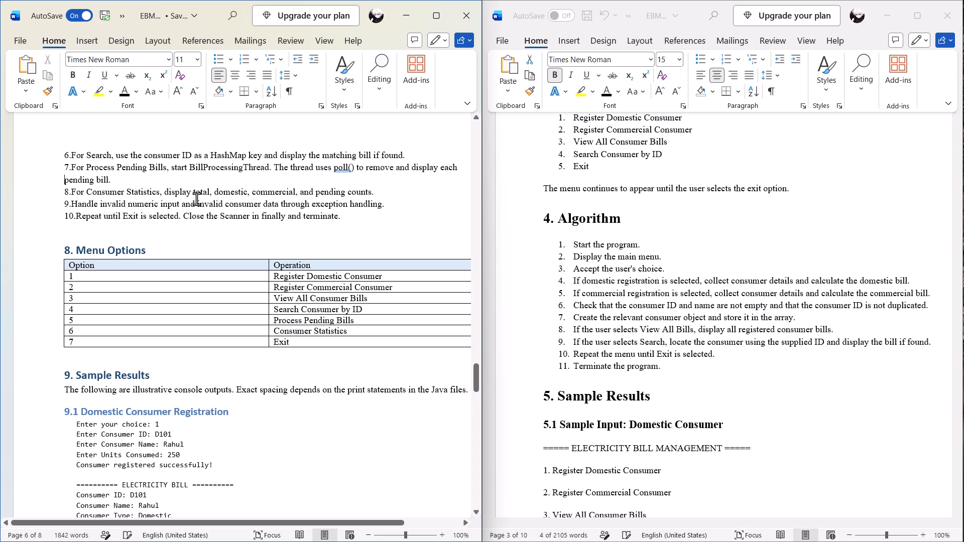
key("space")
key("space")
key("space")
key("space")
Apply the black font colour to the "8. Menu Options" and "9. Sample Results" headings.
scroll(191, 220, "down", 3)
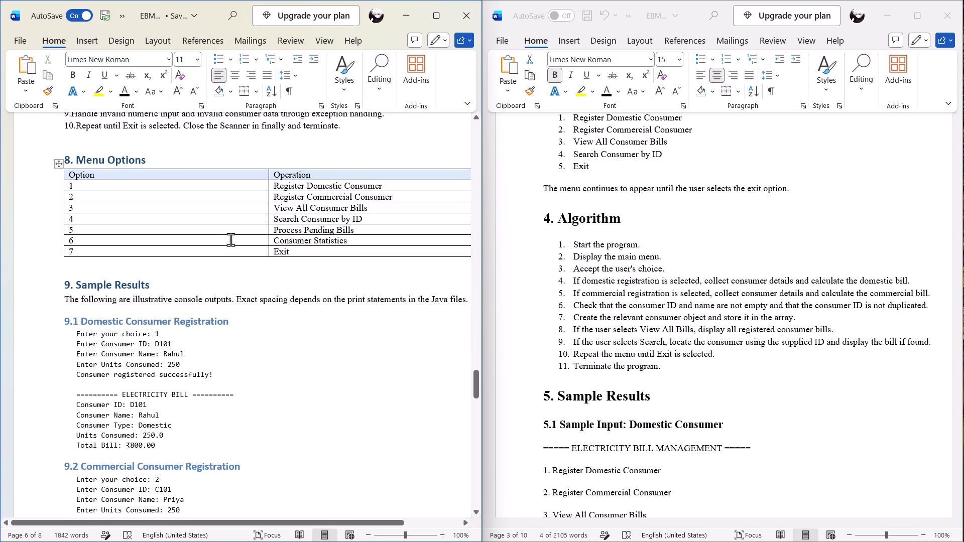
left_click_drag(63, 158, 133, 159)
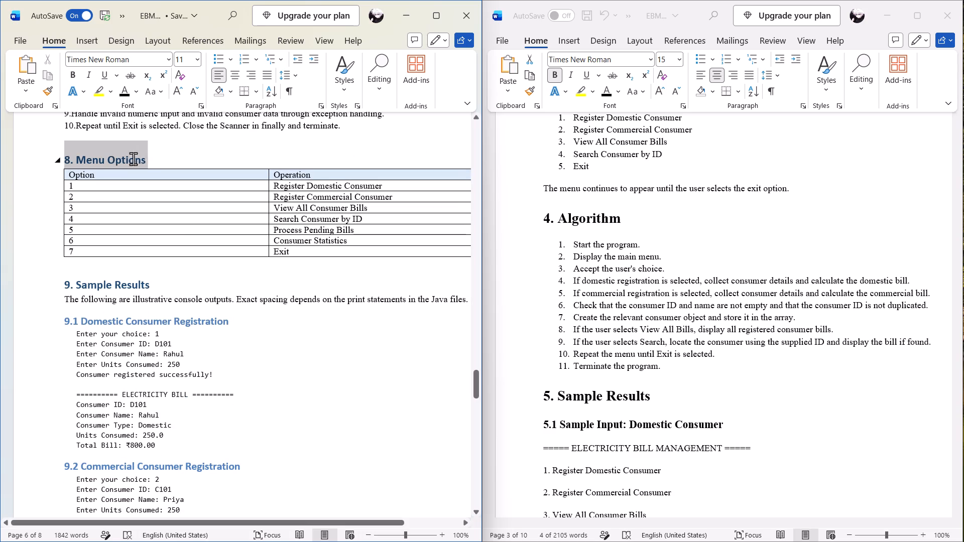
left_click_drag(133, 159, 143, 159)
left_click(226, 136)
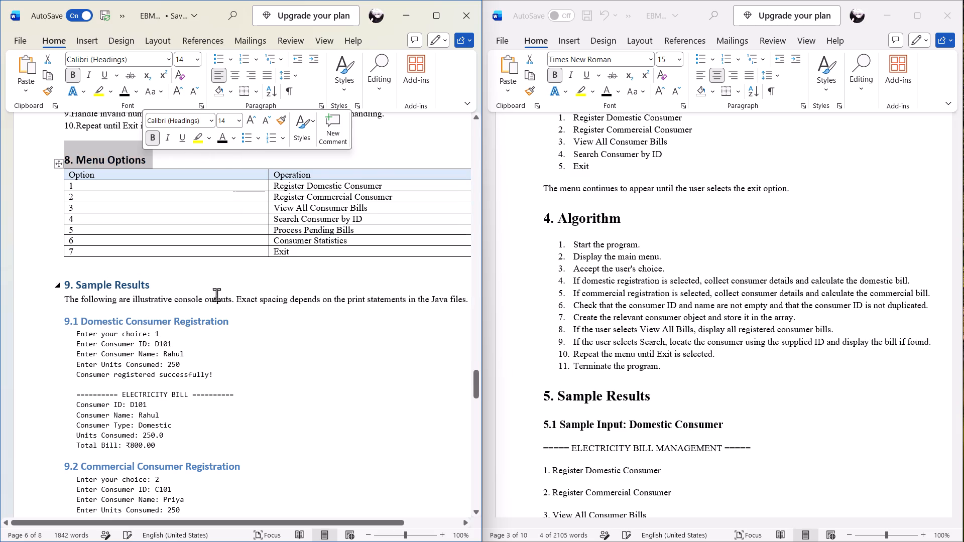
scroll(214, 299, "down", 1)
left_click_drag(59, 249, 142, 258)
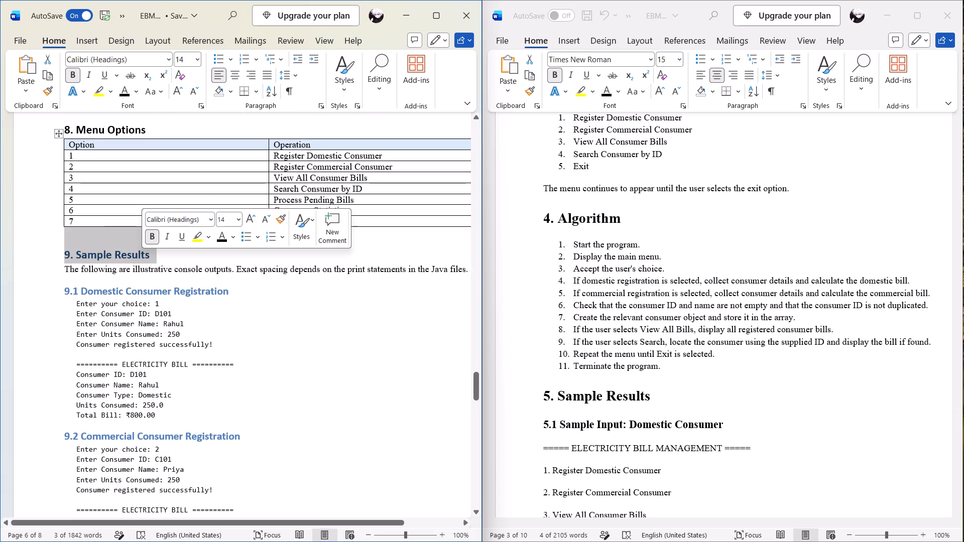
left_click(221, 236)
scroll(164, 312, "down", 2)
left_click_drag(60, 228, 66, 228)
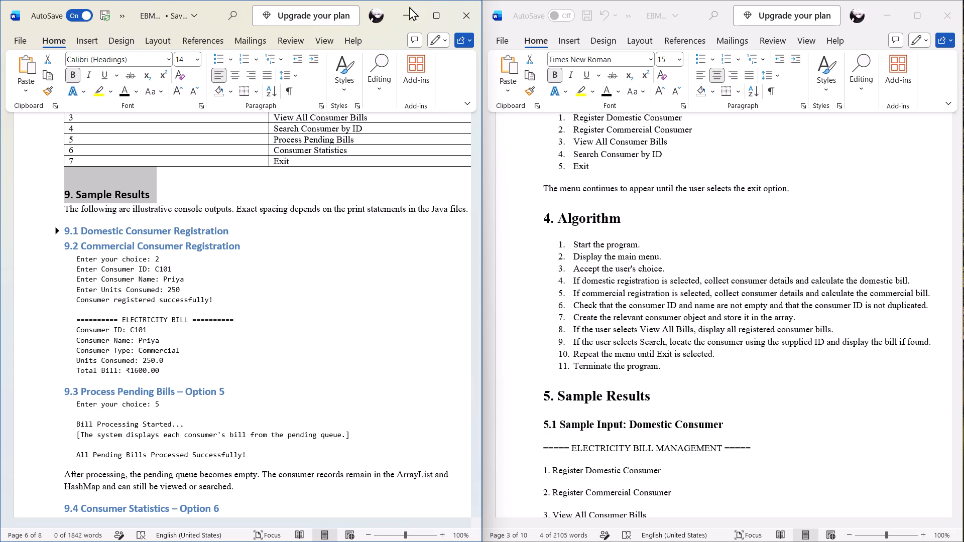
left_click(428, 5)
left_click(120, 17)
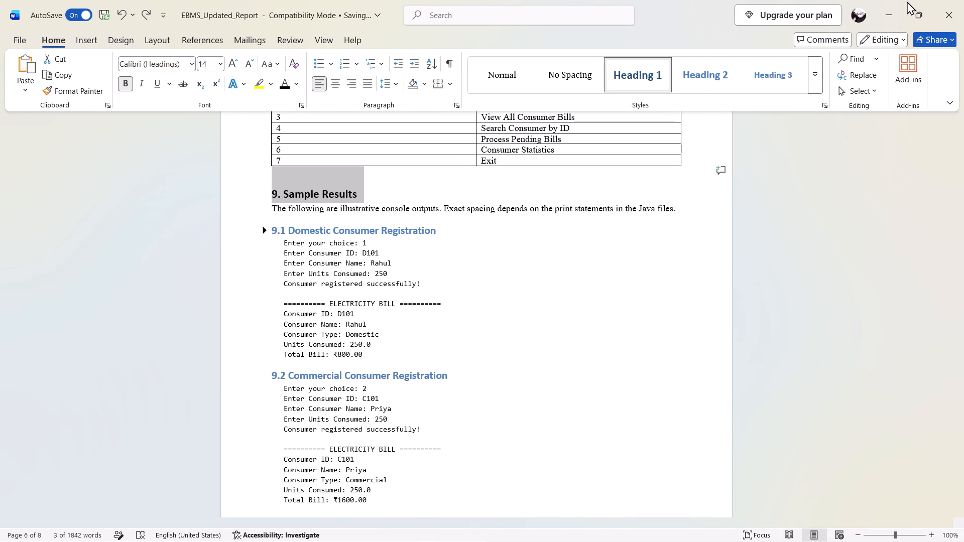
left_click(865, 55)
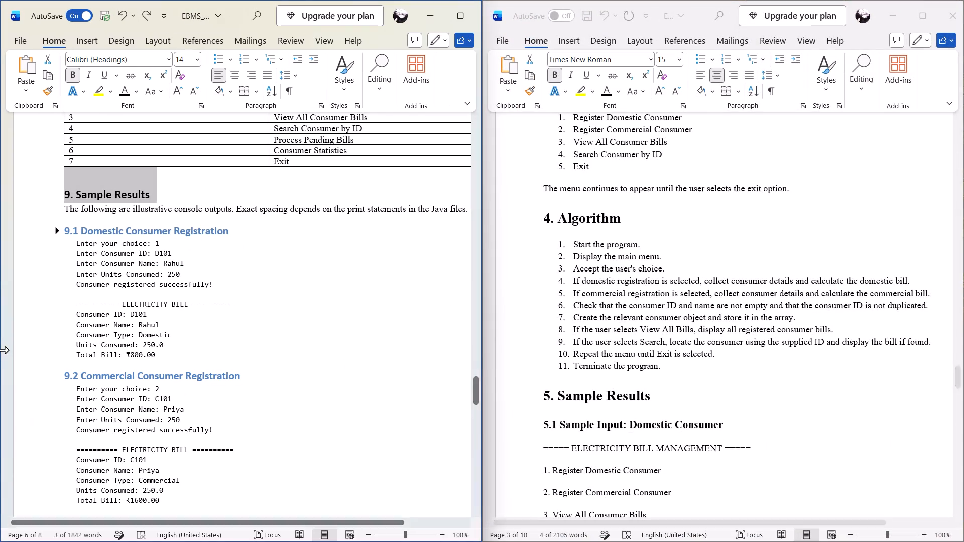
Apply the black font colour to the "9.1 Domestic Consumer Registration" and "9.2 Commercial Consumer Registration" subheadings.
left_click_drag(230, 229, 64, 231)
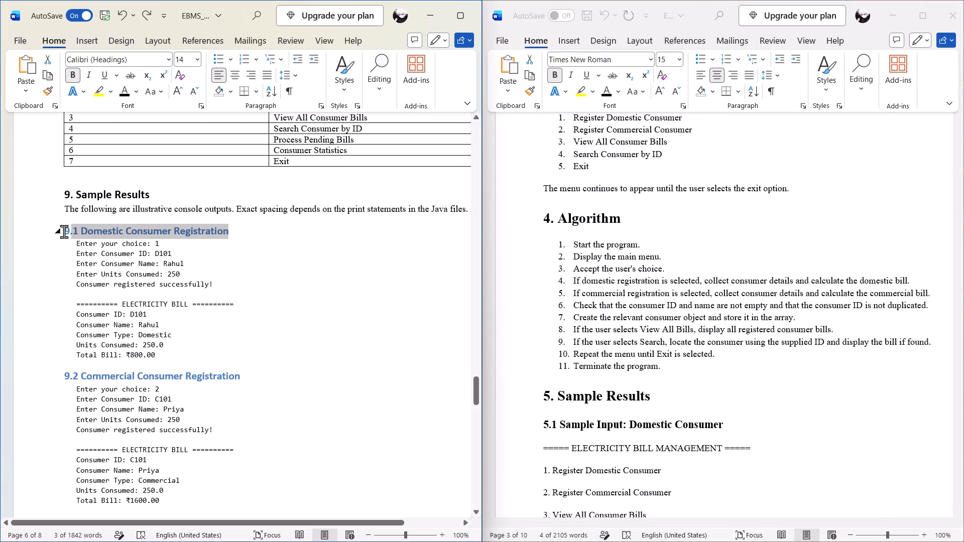
left_click_drag(64, 231, 62, 231)
left_click(136, 214)
scroll(178, 303, "down", 1)
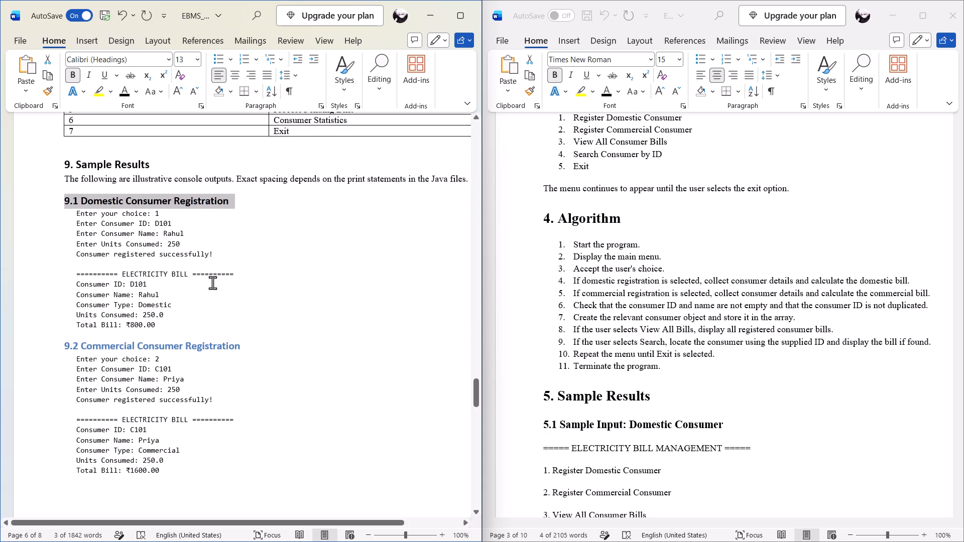
left_click_drag(264, 346, 66, 341)
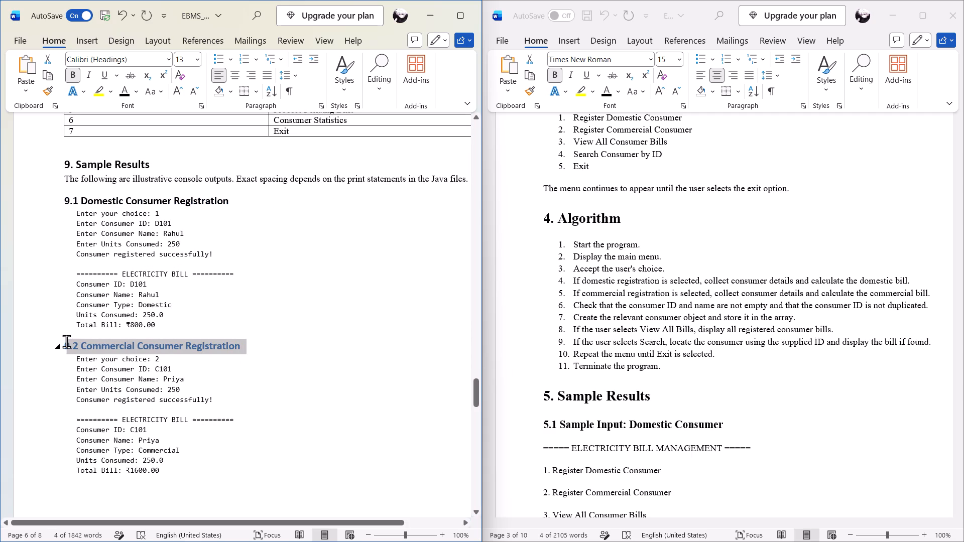
left_click_drag(66, 341, 63, 341)
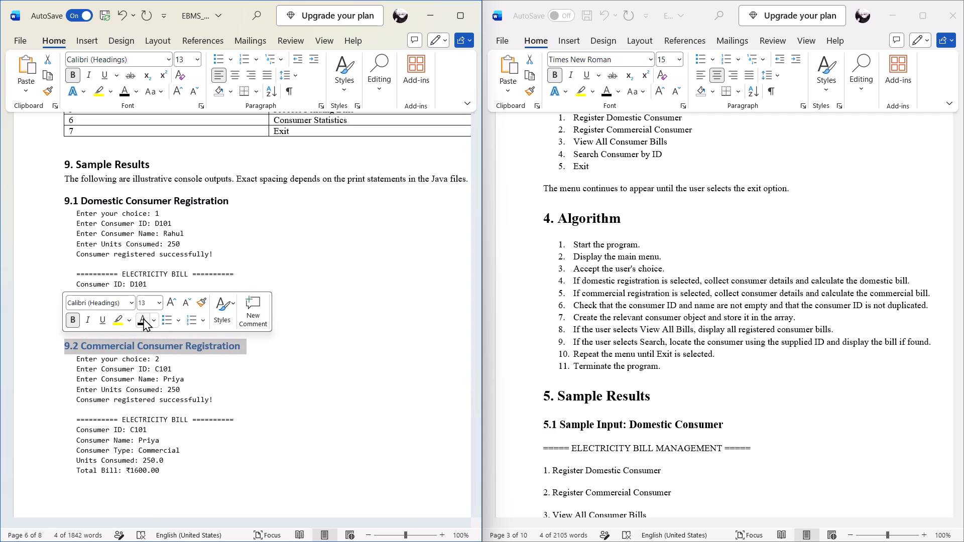
left_click(143, 318)
Remove the "– Option 5" suffix from the "9.3 Process Pending Bills" subheading and colour the subheading black.
scroll(155, 335, "down", 12)
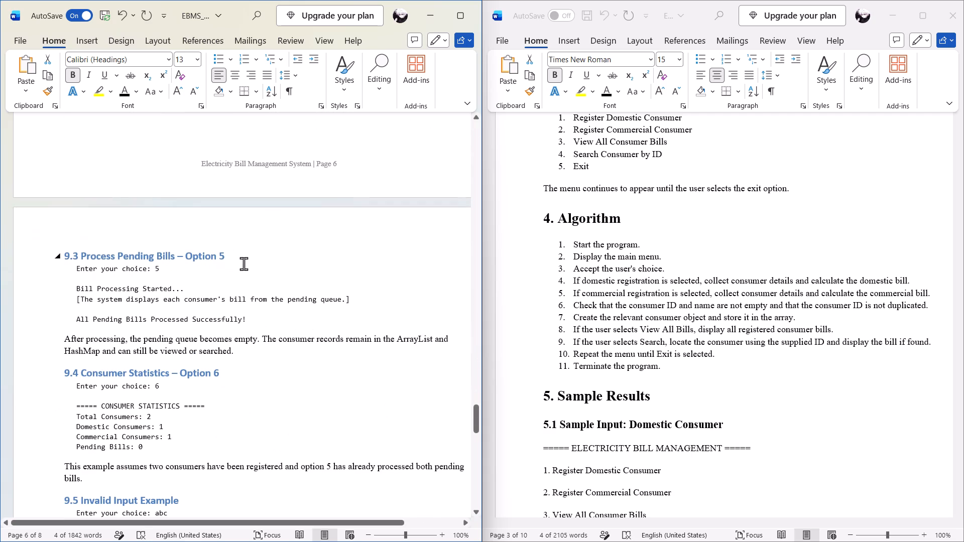
left_click_drag(231, 258, 198, 254)
key("BackSpace")
key("BackSpace")
key("BackSpace")
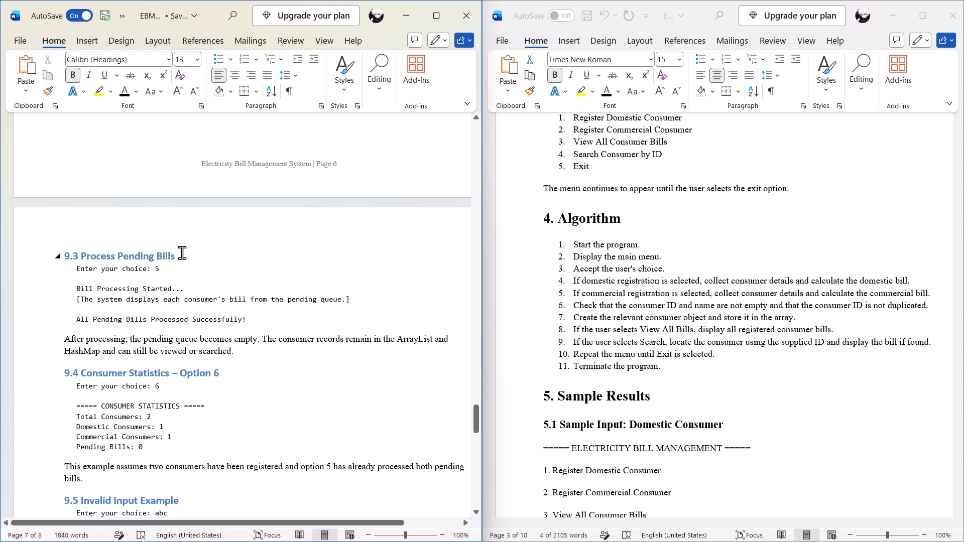
left_click_drag(178, 252, 64, 257)
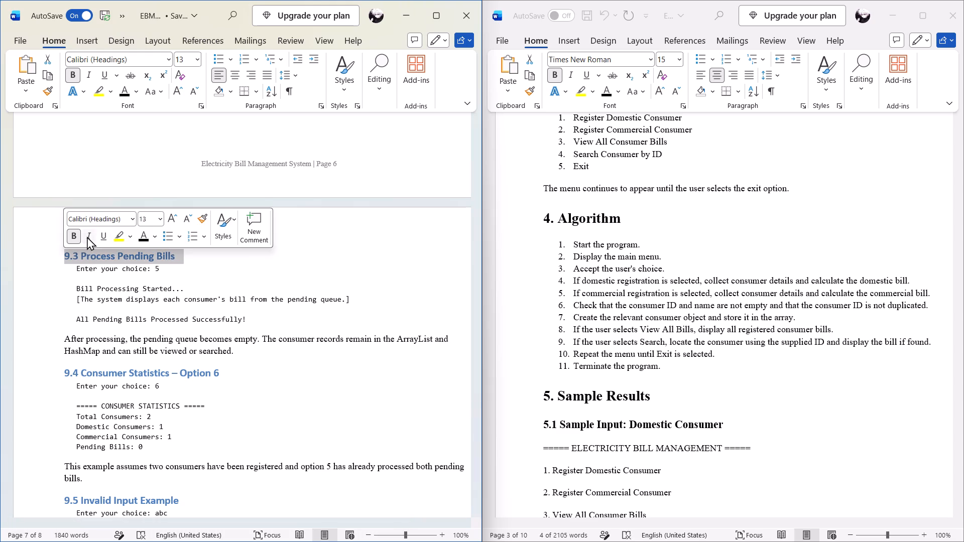
left_click(139, 233)
left_click(140, 287)
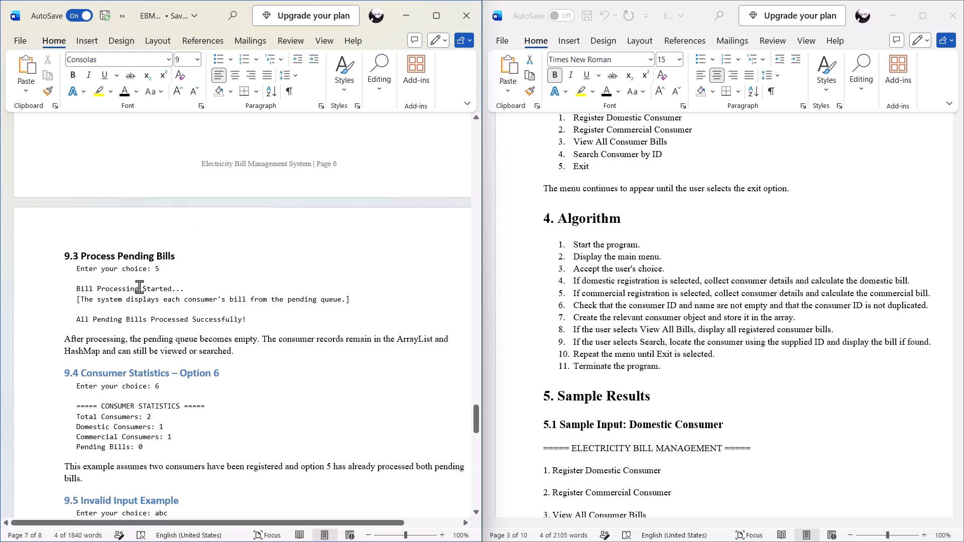
Remove the "– Option 6" suffix from the "9.4 Consumer Statistics" subheading and colour the subheading black.
scroll(122, 317, "down", 3)
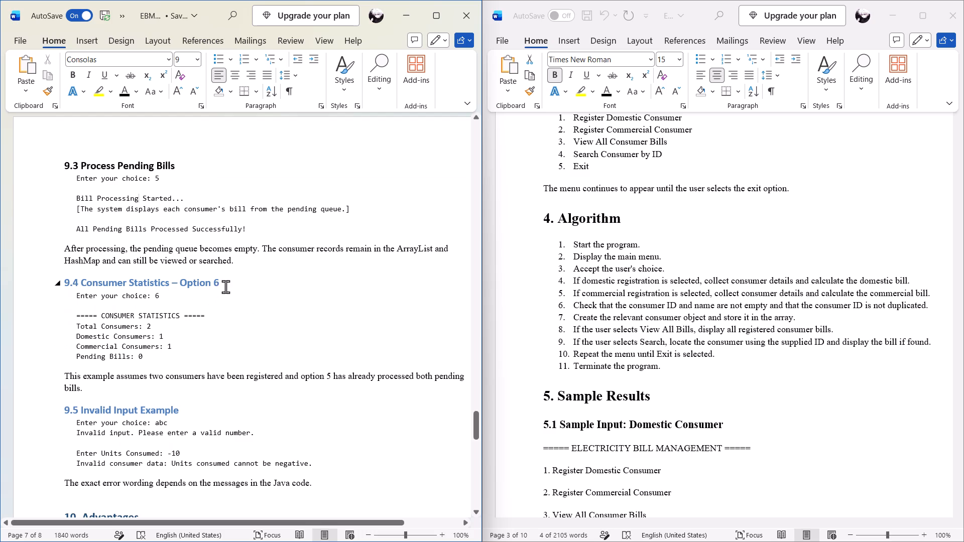
left_click_drag(223, 285, 174, 282)
key("backslash")
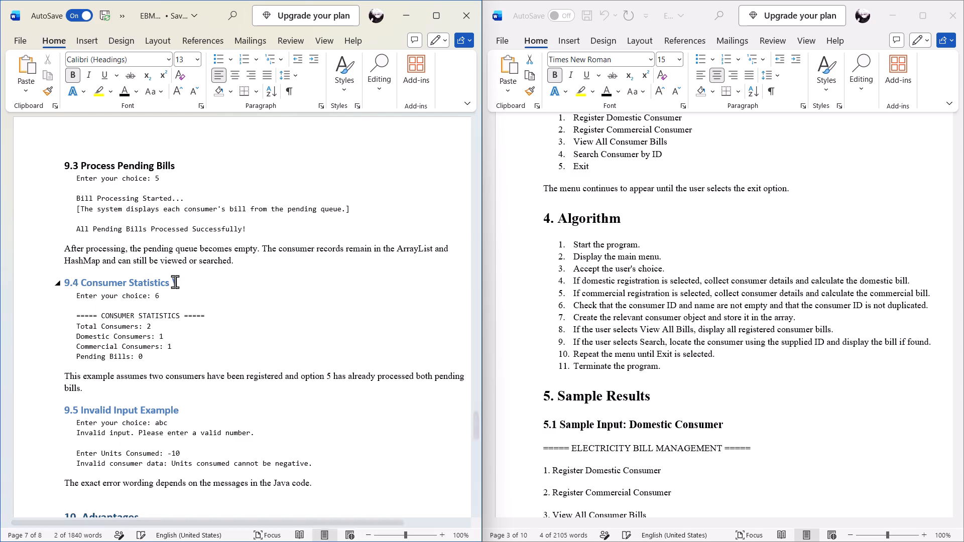
key("BackSpace")
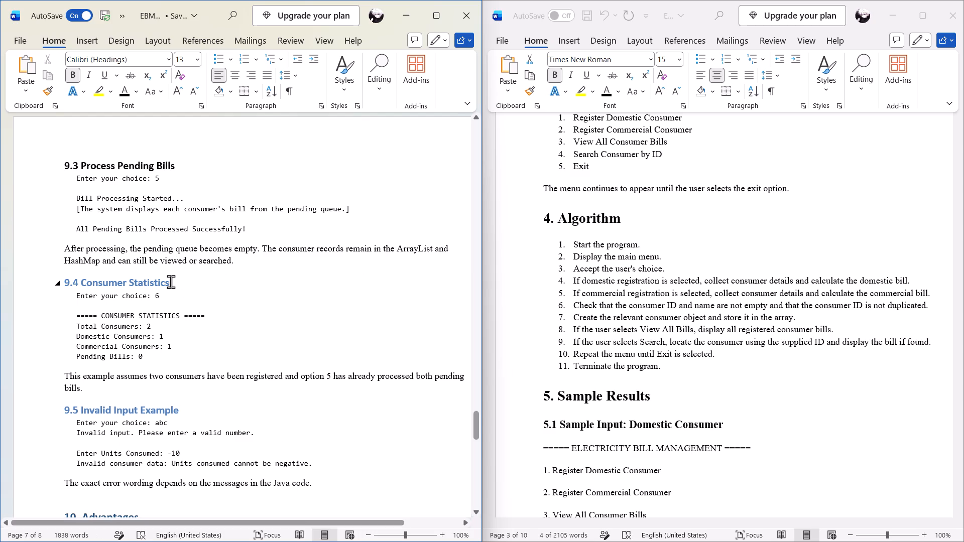
left_click_drag(172, 282, 77, 285)
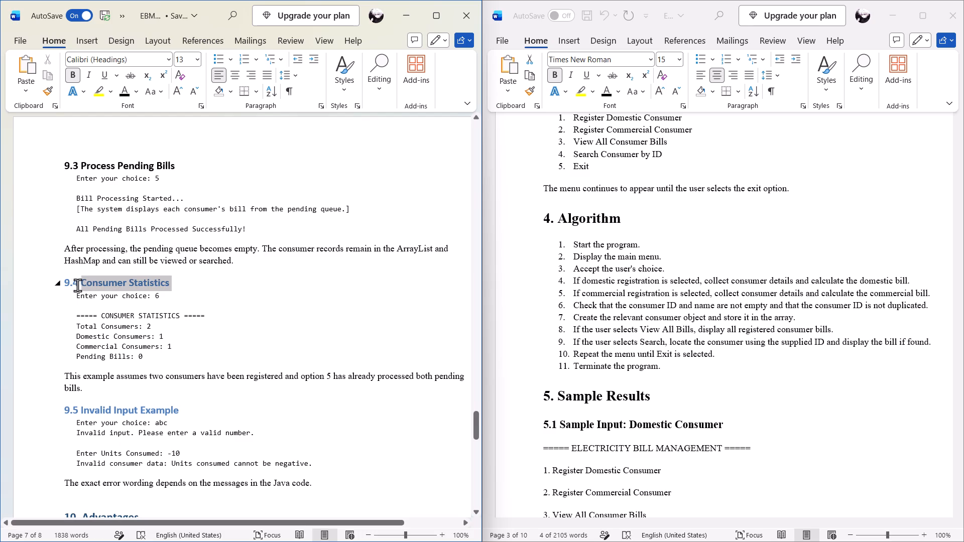
left_click_drag(77, 285, 61, 284)
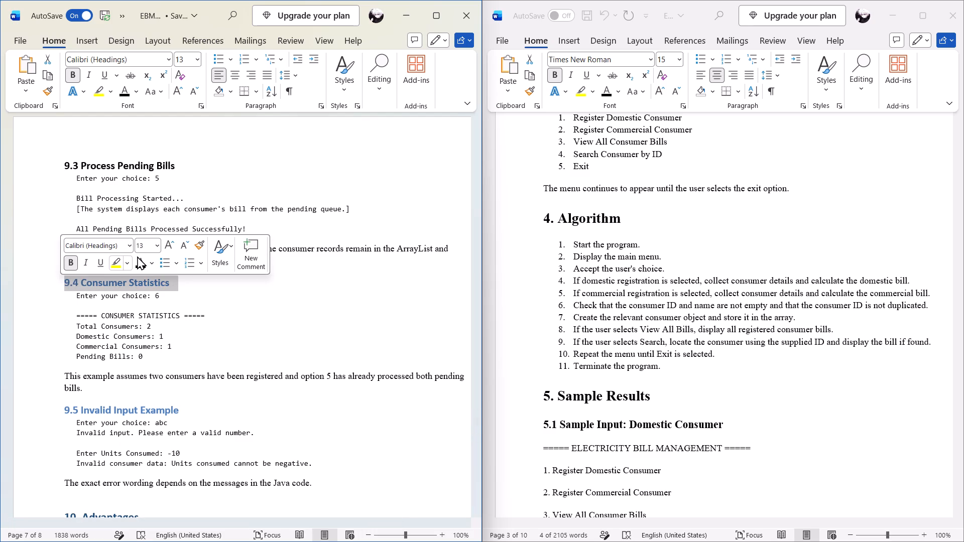
left_click(137, 256)
Apply the black font colour to the "9.5 Invalid Input Example" subheading.
scroll(157, 292, "down", 5)
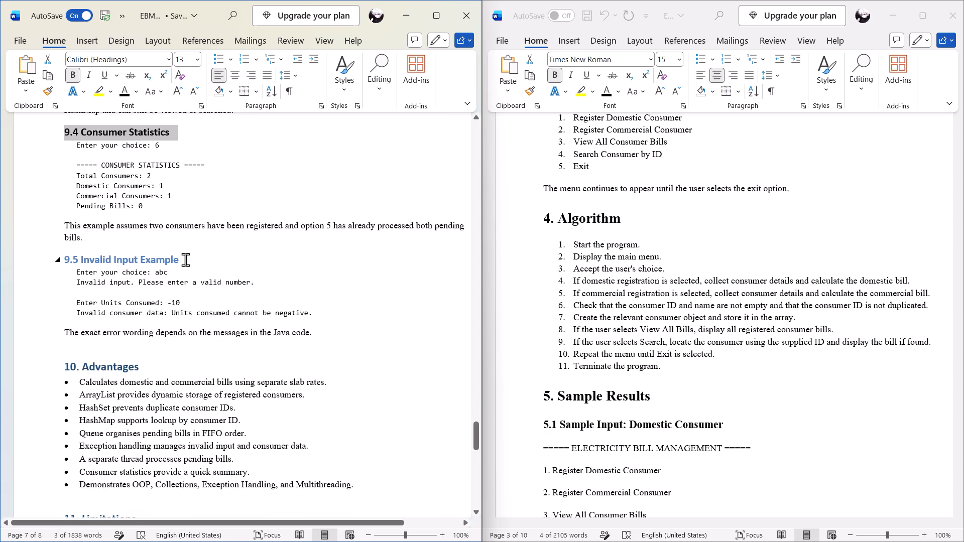
left_click_drag(185, 259, 67, 257)
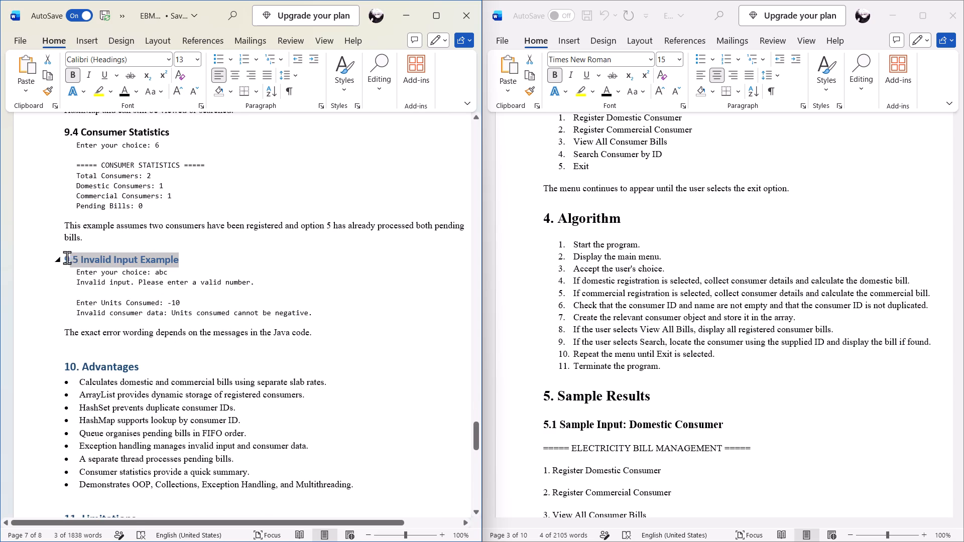
left_click_drag(67, 257, 61, 257)
left_click(139, 239)
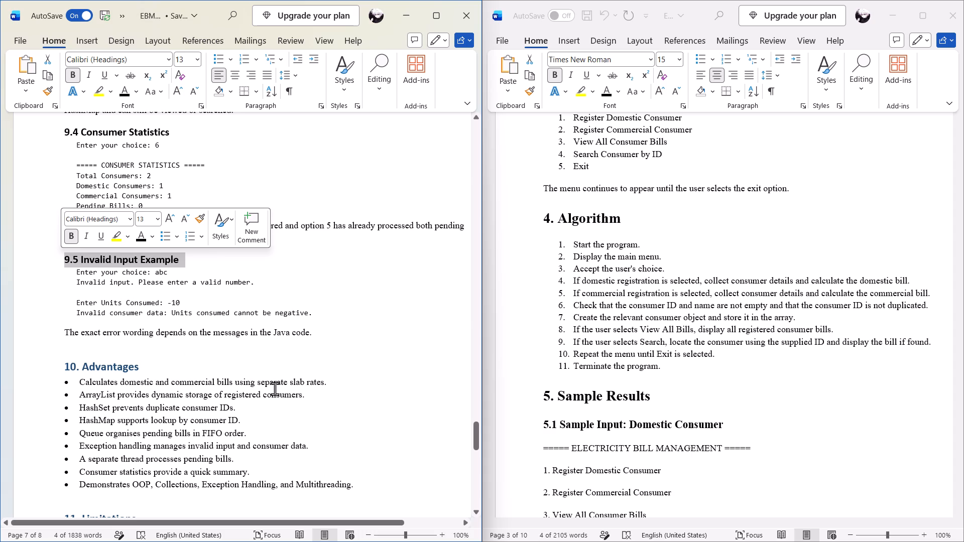
Apply the black font colour to the "10. Advantages" and "11. Limitations" headings.
scroll(260, 379, "down", 4)
left_click_drag(144, 245, 75, 252)
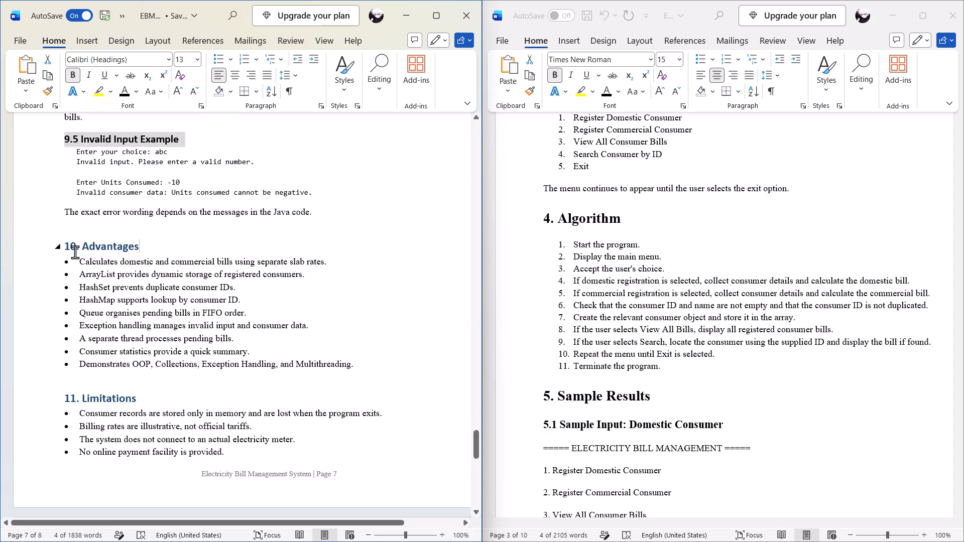
left_click_drag(75, 252, 46, 252)
left_click(126, 232)
scroll(143, 323, "down", 5)
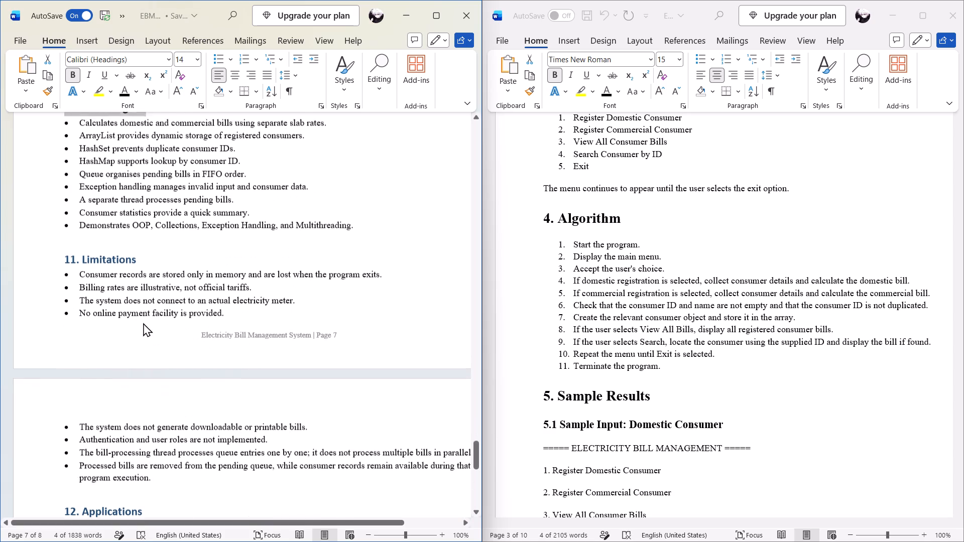
left_click_drag(143, 249, 59, 246)
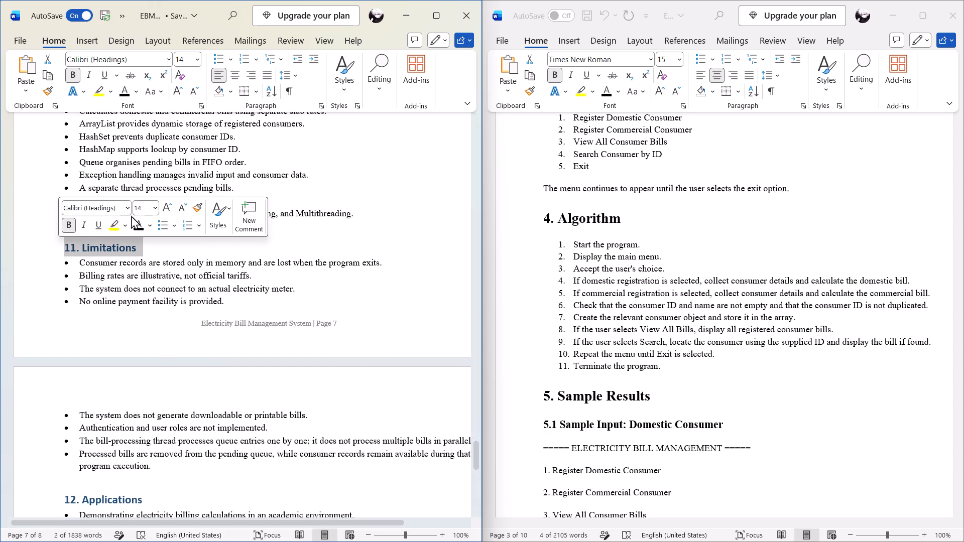
left_click(140, 221)
Apply the black font colour to the "12. Applications" and "13. Future Enhancements" headings.
scroll(150, 320, "down", 9)
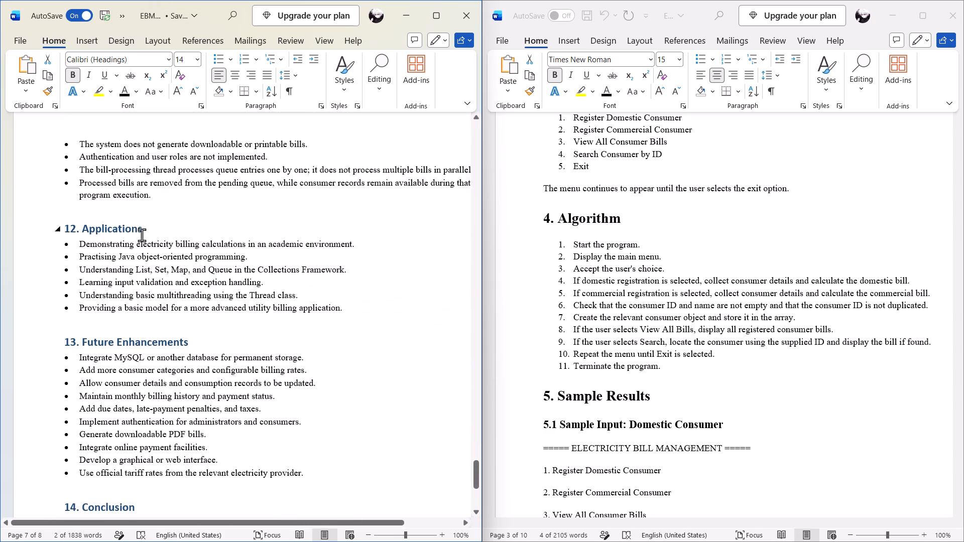
left_click_drag(143, 230, 61, 224)
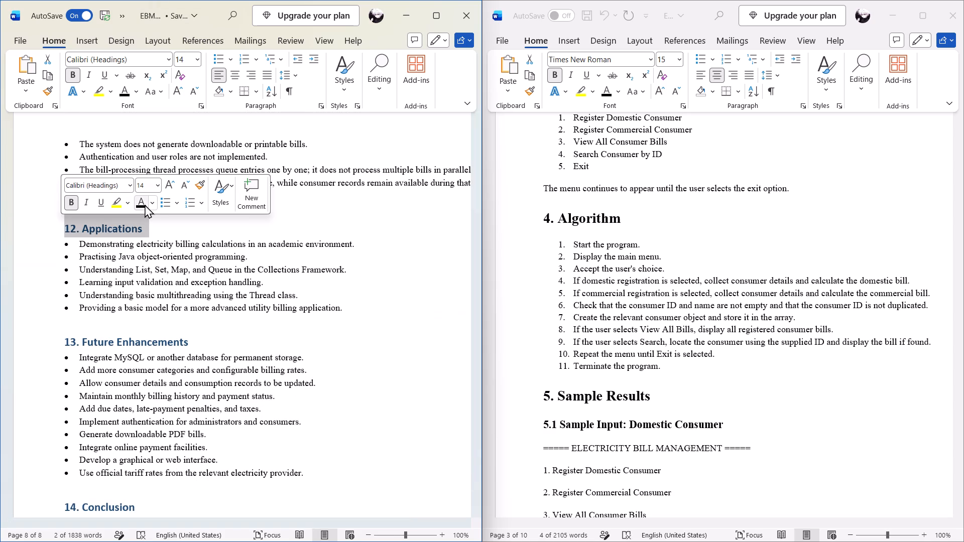
left_click(142, 203)
scroll(144, 237, "down", 5)
left_click_drag(195, 188, 182, 190)
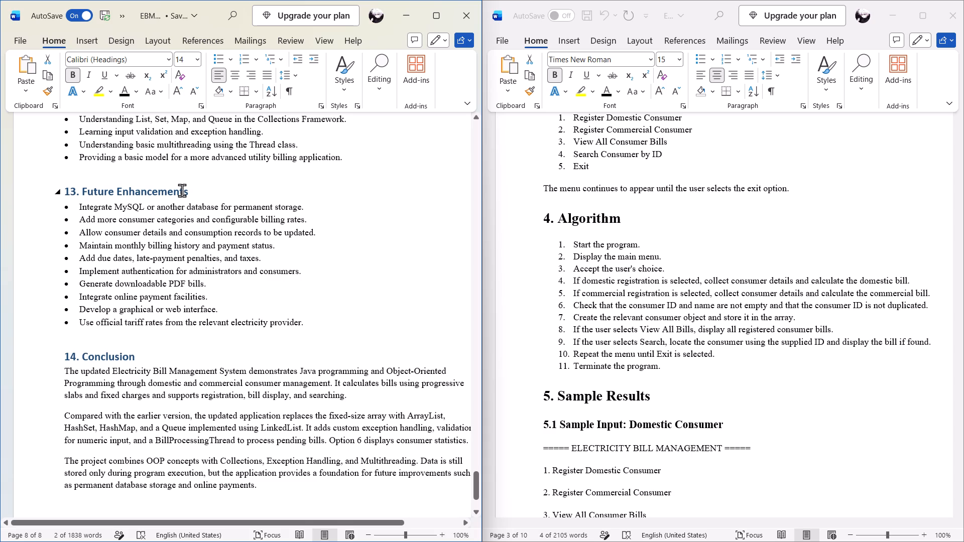
left_click_drag(182, 190, 60, 188)
left_click(143, 166)
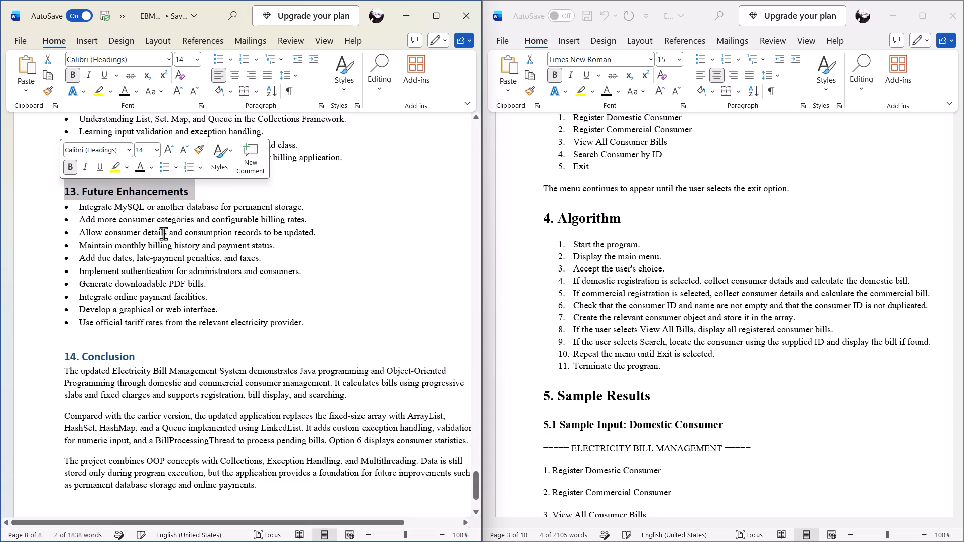
Apply the black font colour to the "14. Conclusion" heading.
scroll(164, 241, "down", 5)
left_click_drag(137, 253, 59, 254)
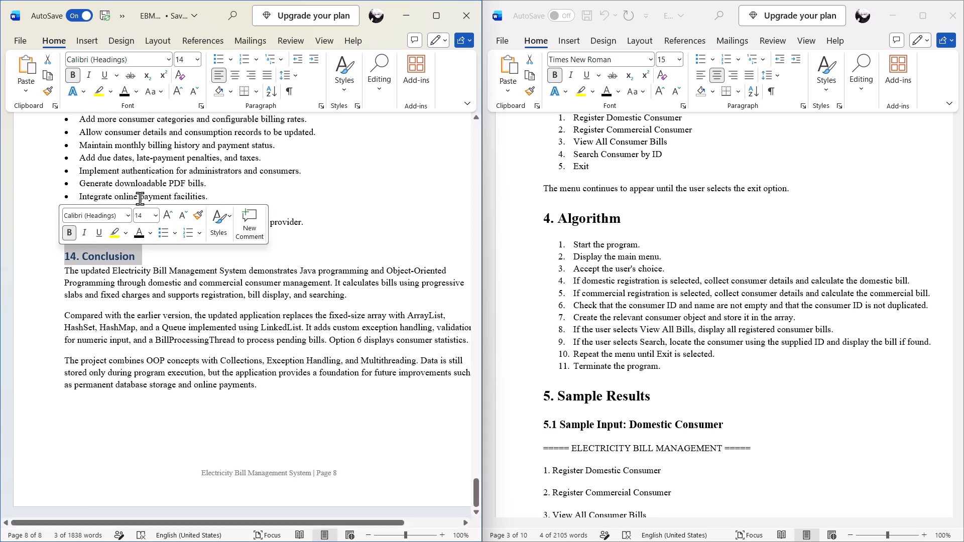
left_click(136, 236)
left_click(349, 215)
Change the font of the sample console output under "9.4 Consumer Statistics" to Times New Roman.
scroll(298, 221, "up", 20)
scroll(298, 221, "up", 15)
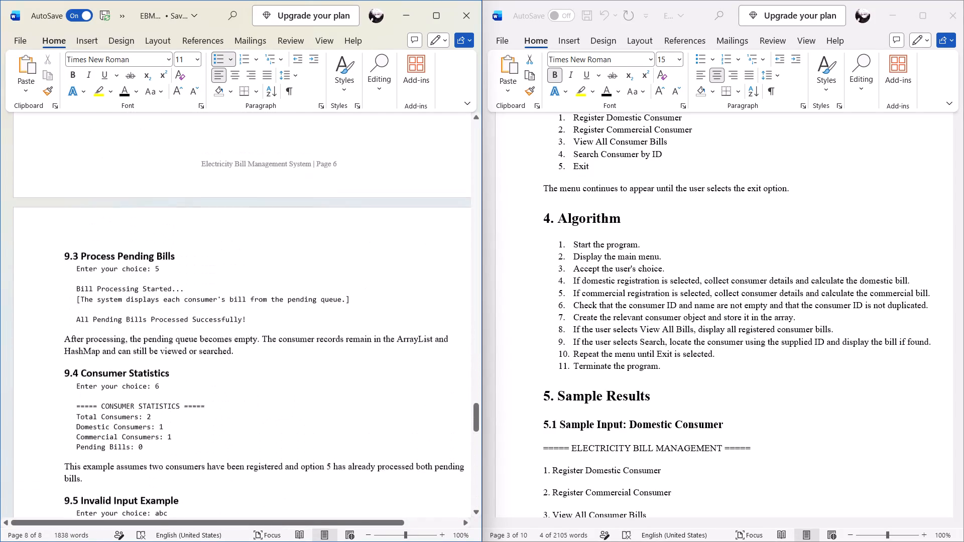
scroll(298, 221, "down", 7)
left_click_drag(73, 198, 94, 249)
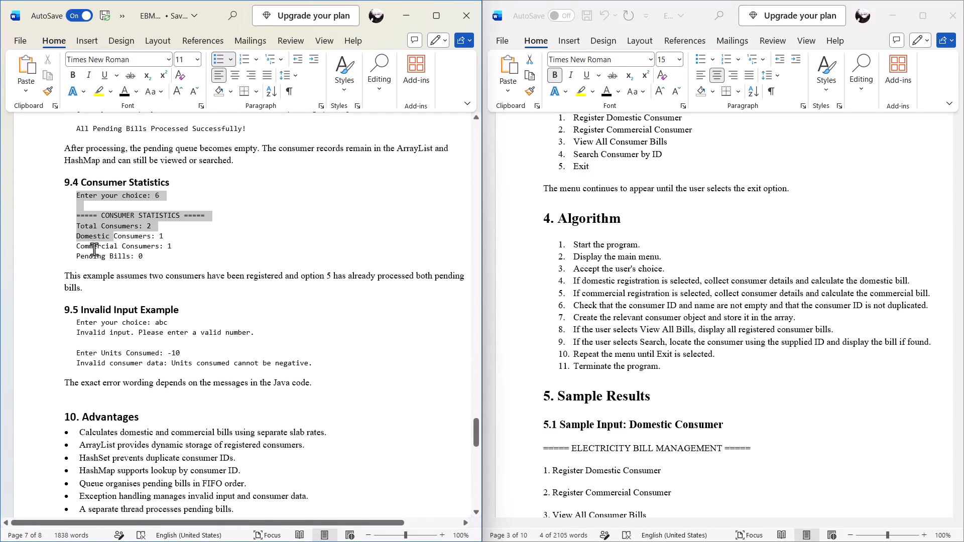
left_click_drag(94, 249, 149, 267)
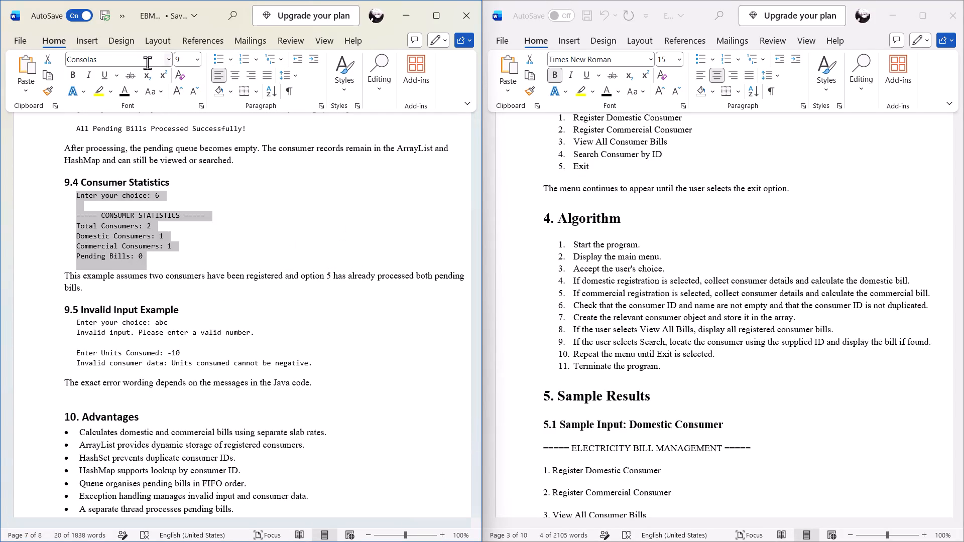
left_click(146, 56)
key("BackSpace")
key("t")
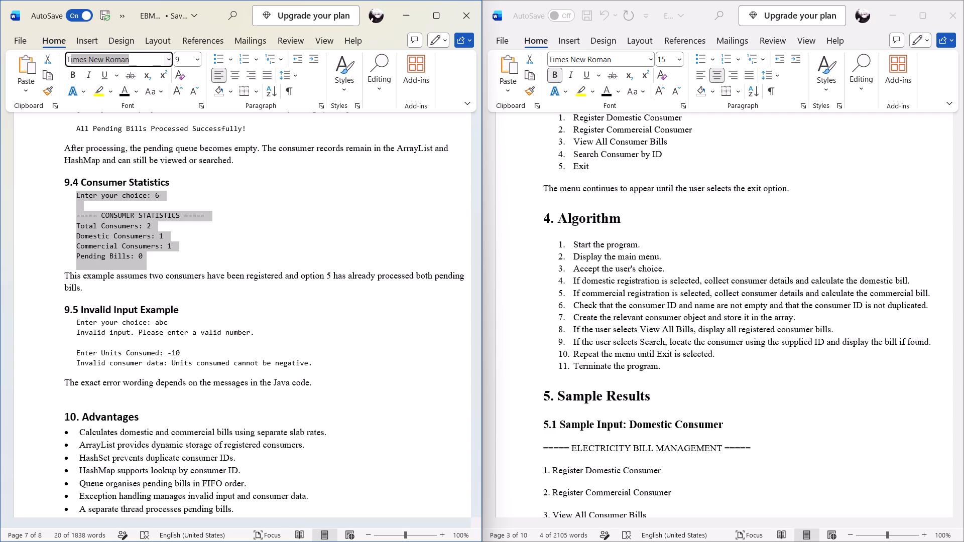
key("Return")
left_click(167, 301)
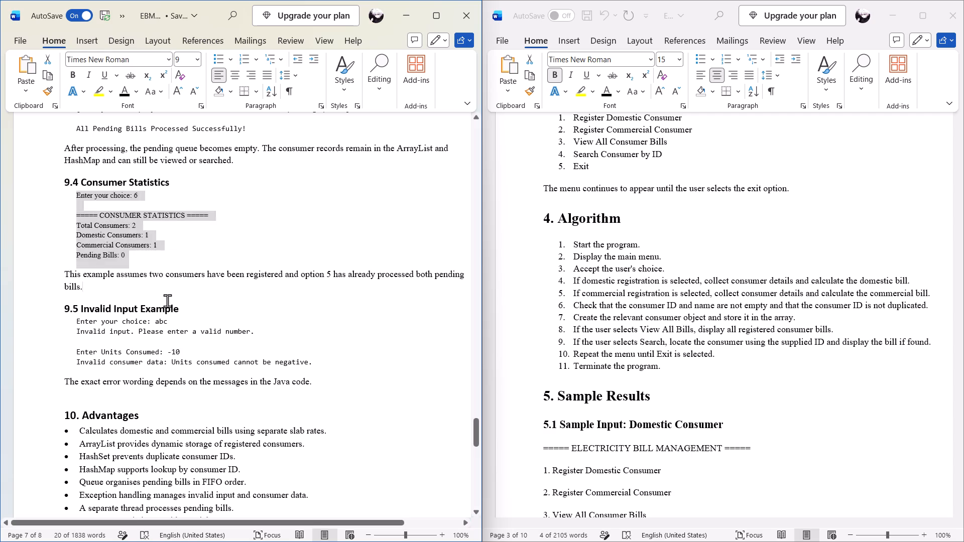
Change the font of the sample console output under "9.5 Invalid Input Example" to Times New Roman.
left_click_drag(76, 319, 198, 357)
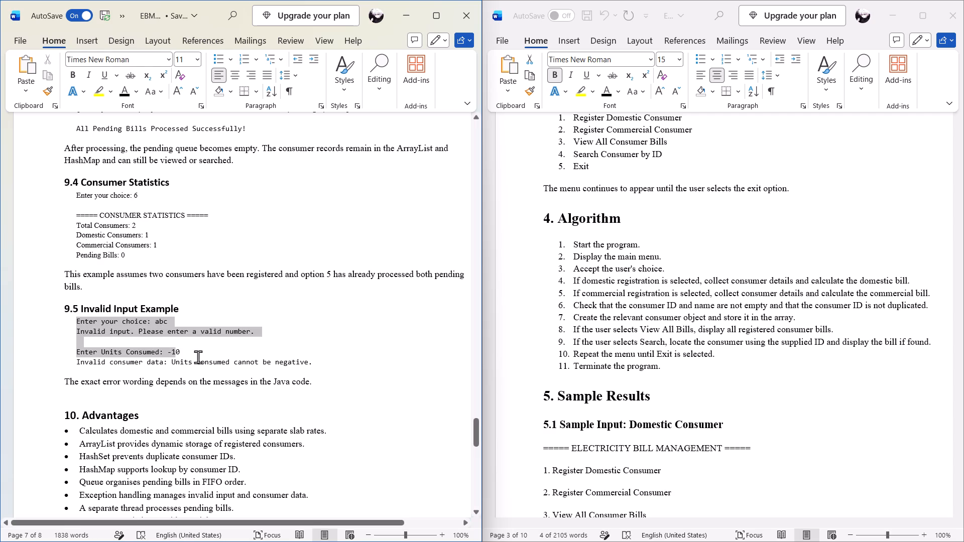
left_click_drag(198, 357, 311, 362)
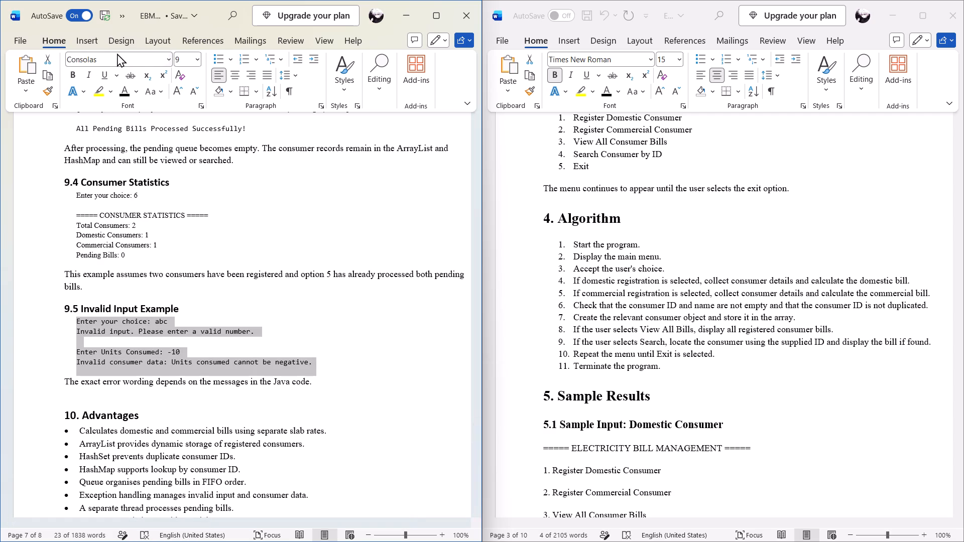
left_click(117, 54)
key("BackSpace")
key("t")
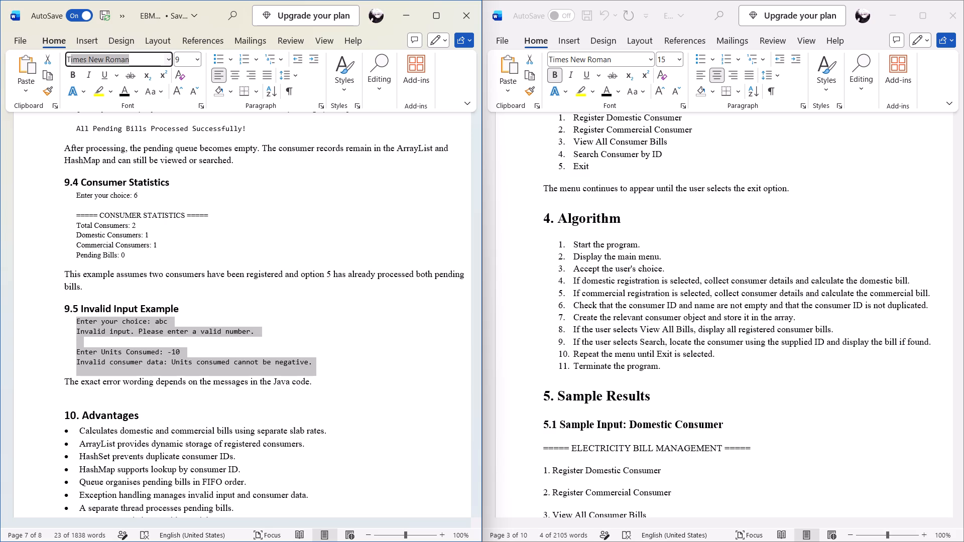
key("Return")
left_click(222, 230)
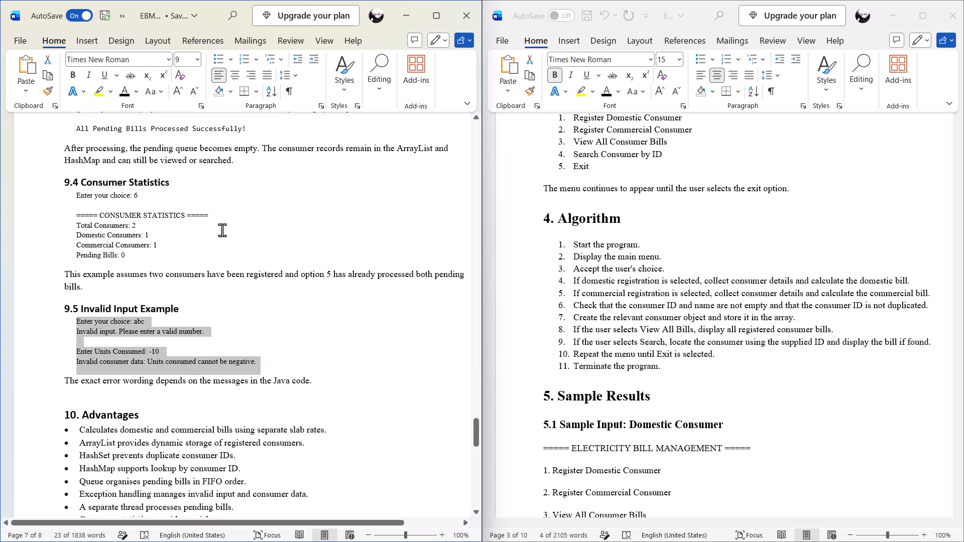
Change the font of the sample console output under "9.3 Process Pending Bills" to Times New Roman.
scroll(220, 228, "up", 6)
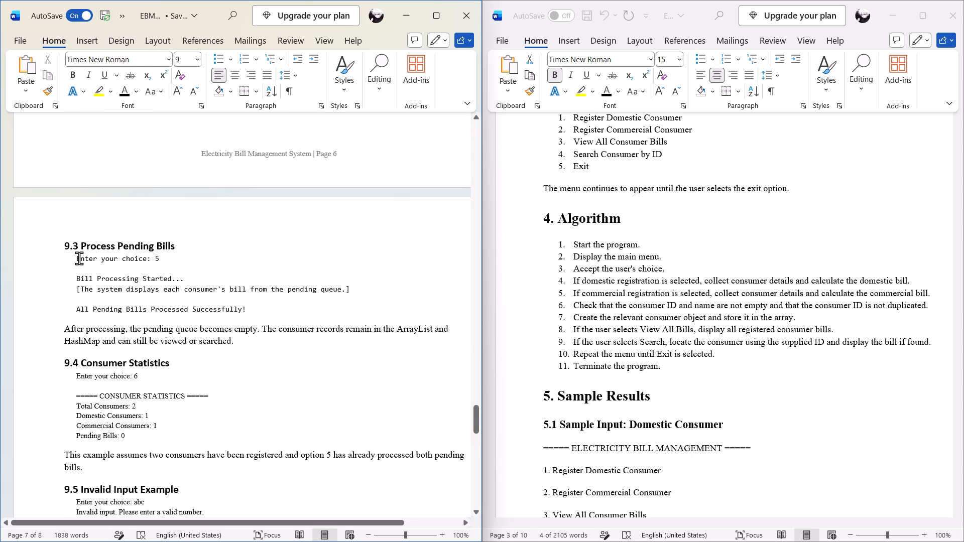
left_click_drag(74, 257, 252, 307)
left_click(134, 60)
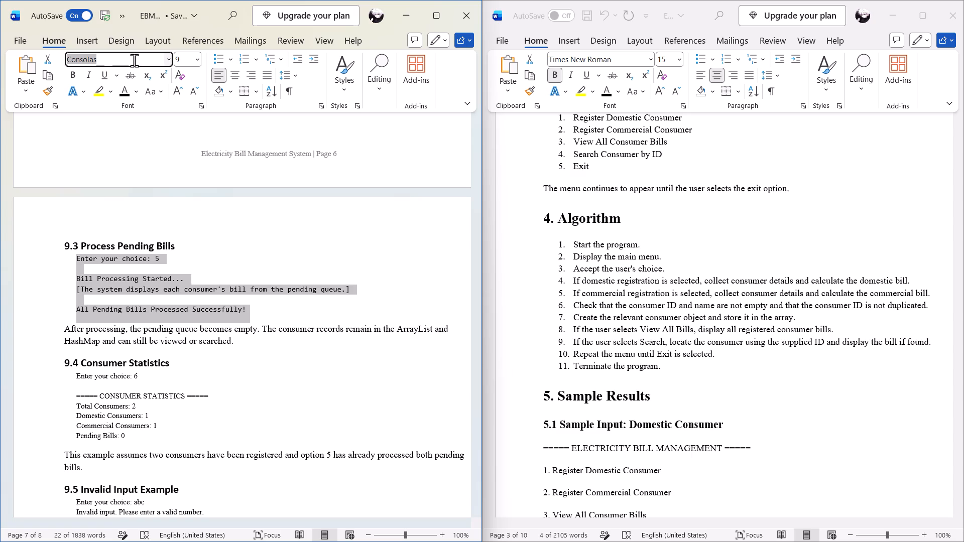
key("BackSpace")
key("t")
key("Return")
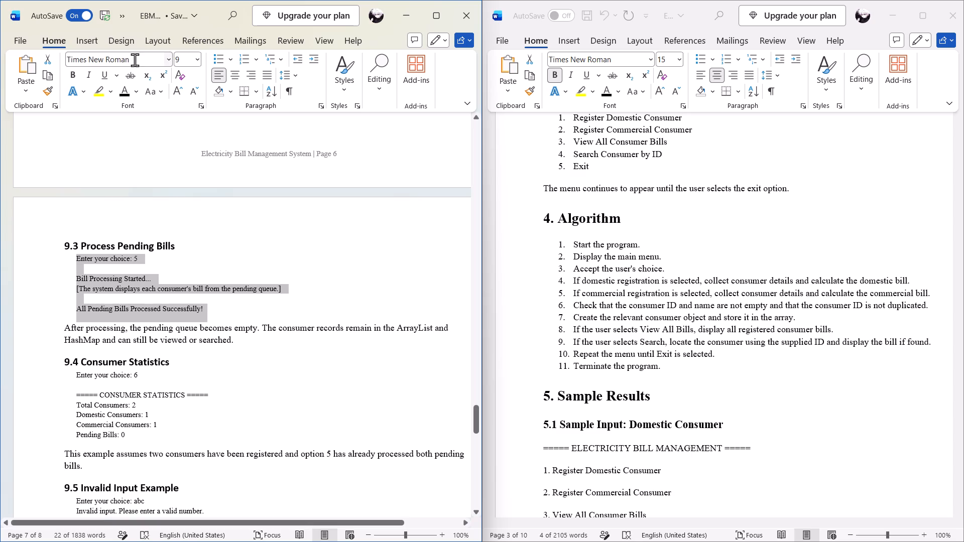
Change the font of the sample console output under "9.2 Commercial Consumer Registration" to Times New Roman.
scroll(197, 268, "up", 7)
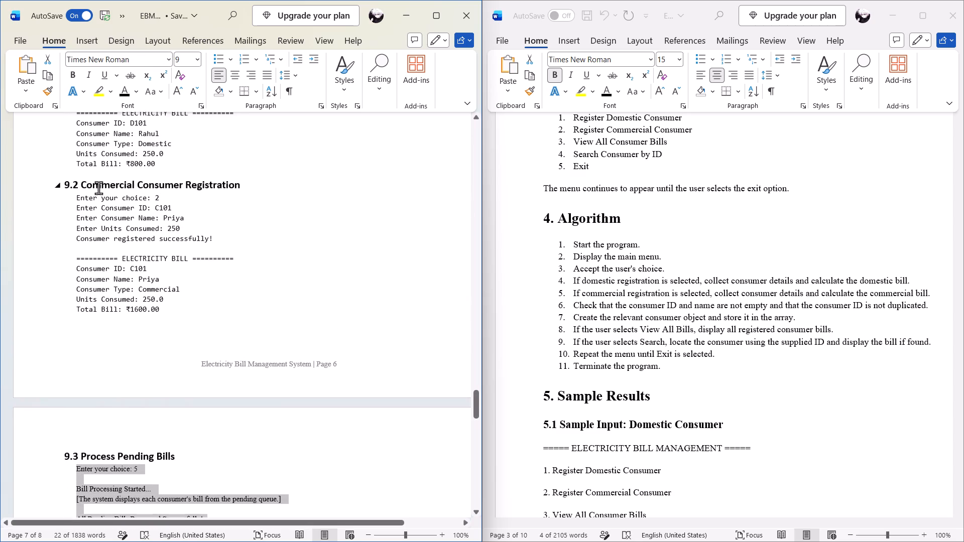
left_click_drag(74, 201, 174, 308)
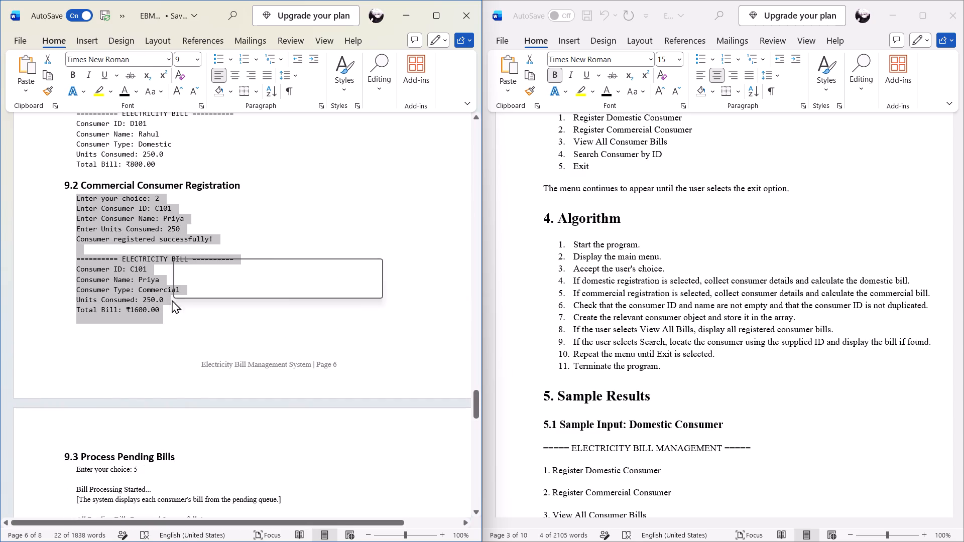
left_click(211, 269)
key("BackSpace")
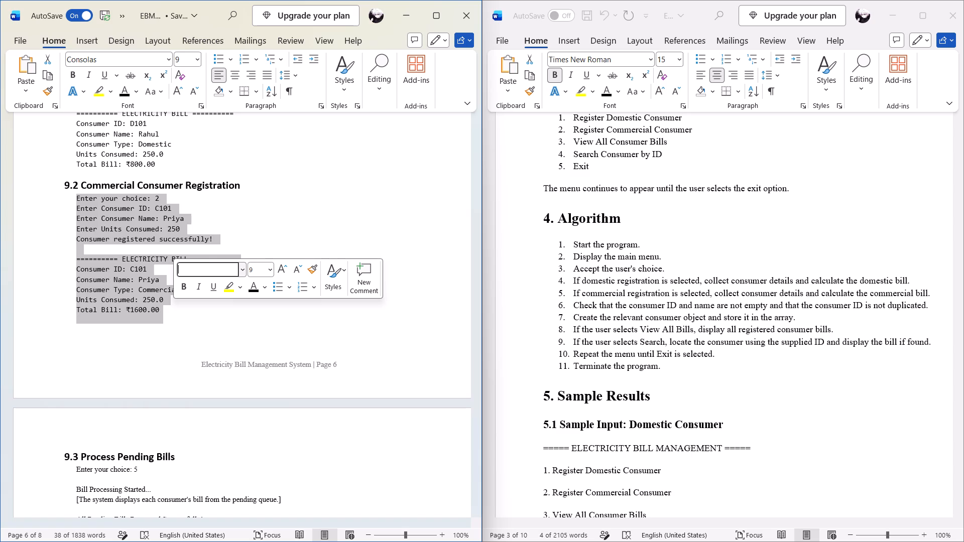
key("t")
key("Return")
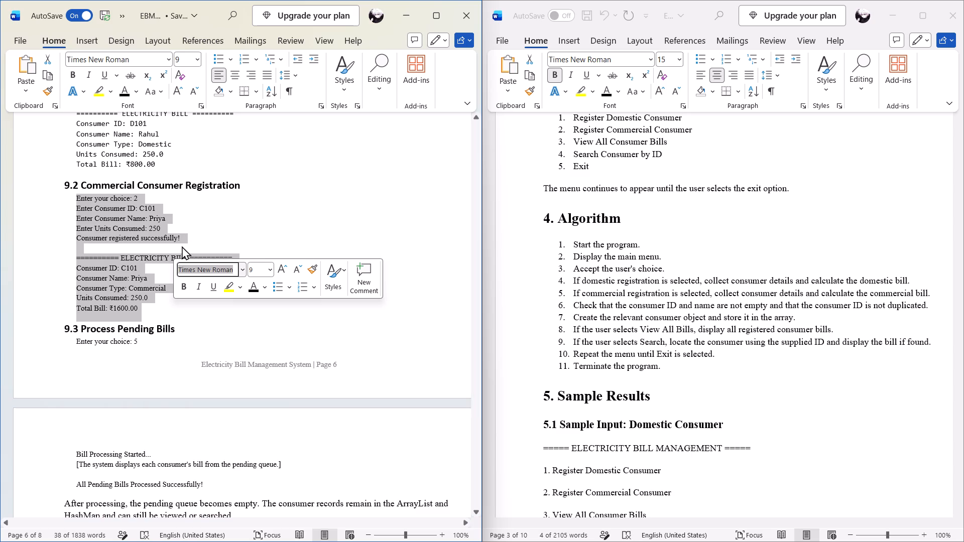
left_click(259, 221)
Change the font of the sample console output under "9.1 Domestic Consumer Registration" to Times New Roman.
scroll(257, 222, "up", 6)
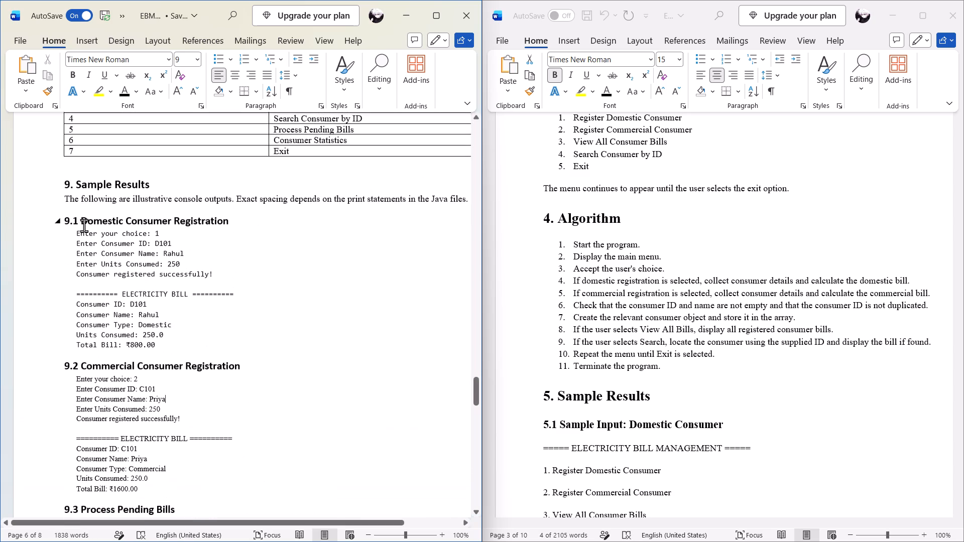
left_click_drag(73, 233, 182, 347)
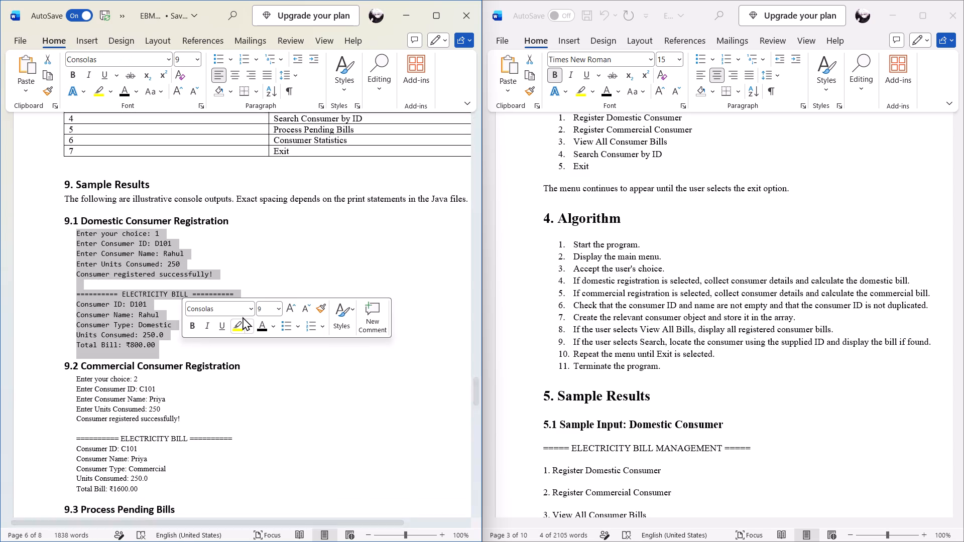
left_click(231, 306)
key("BackSpace")
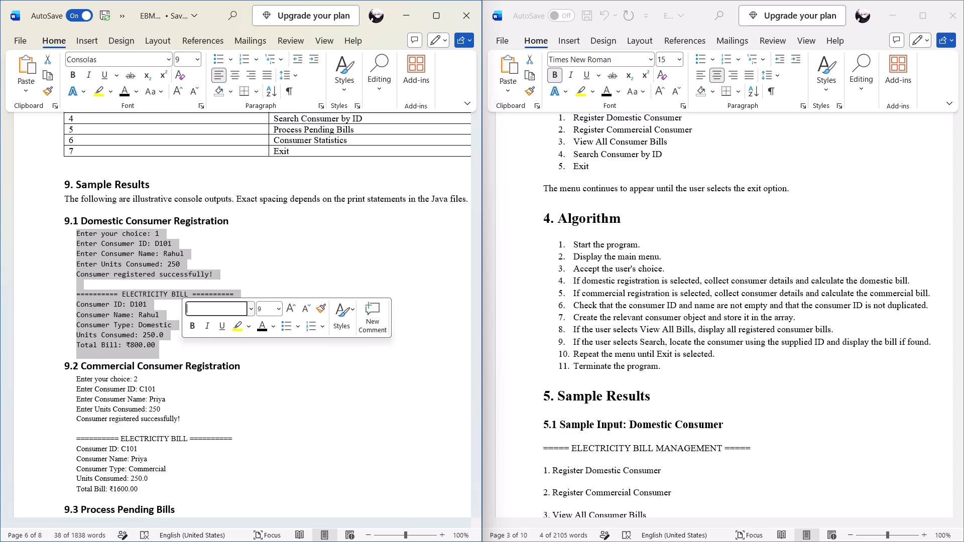
key("y")
key("BackSpace")
key("t")
key("BackSpace")
key("BackSpace")
key("t")
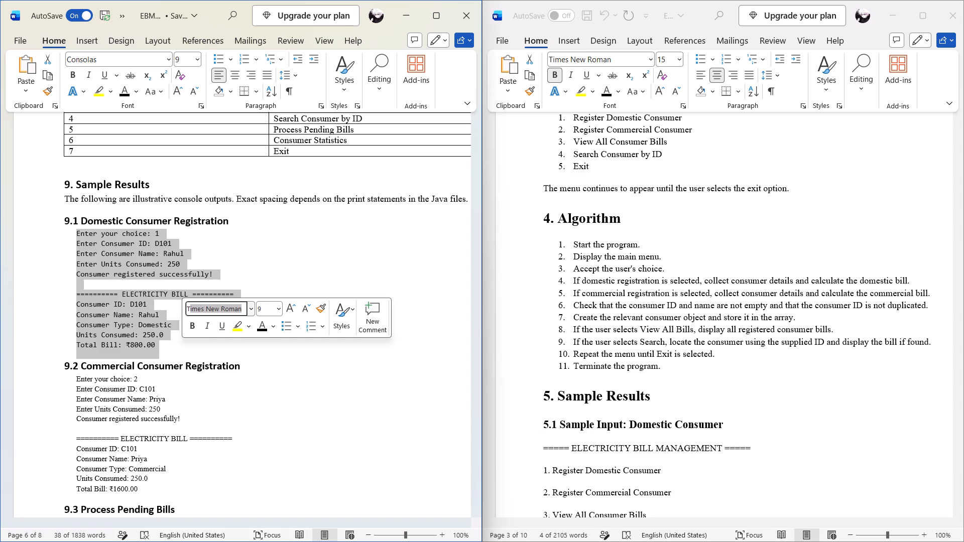
key("Return")
left_click(316, 242)
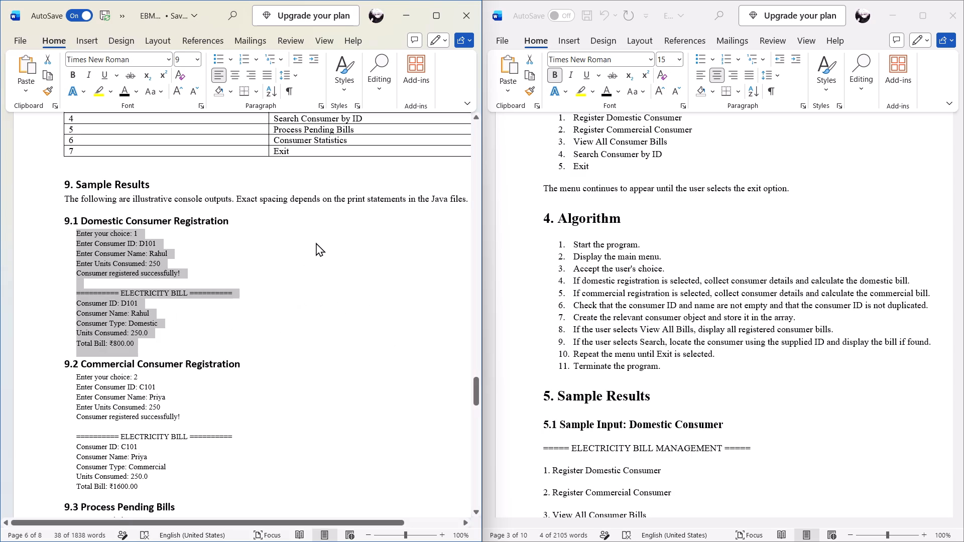
Review the formatting of the updated report from the sample results back to the cover page.
scroll(325, 292, "down", 3)
scroll(325, 292, "up", 11)
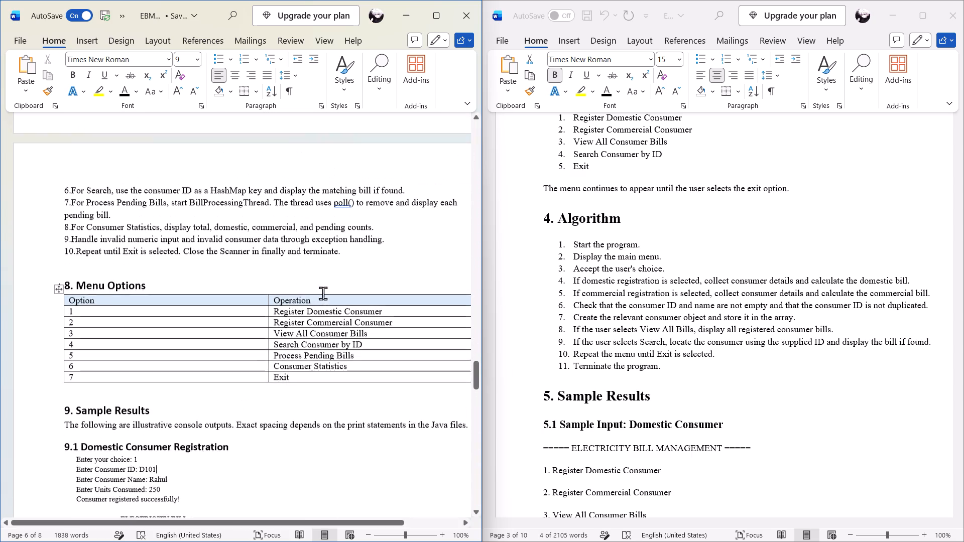
scroll(240, 340, "up", 9)
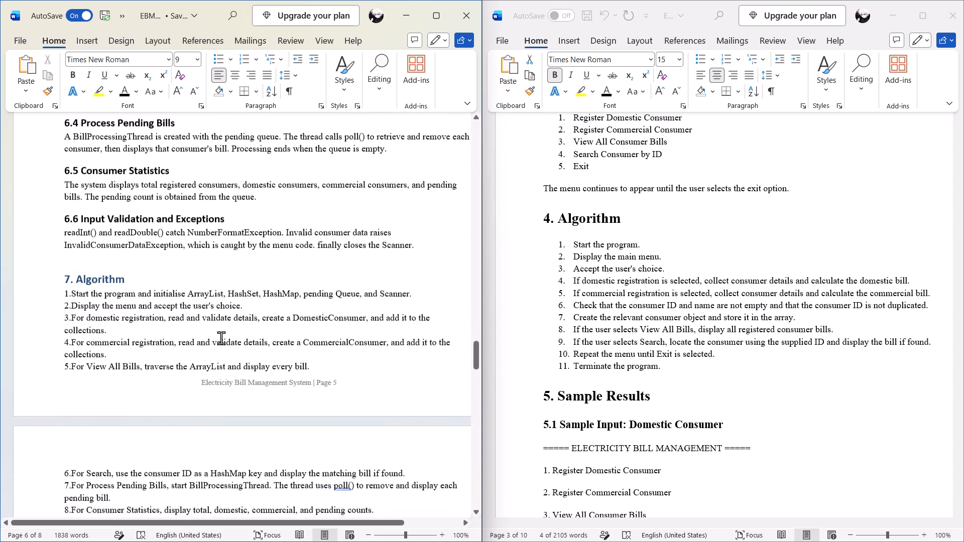
scroll(216, 341, "up", 5)
scroll(207, 336, "up", 20)
scroll(207, 336, "up", 6)
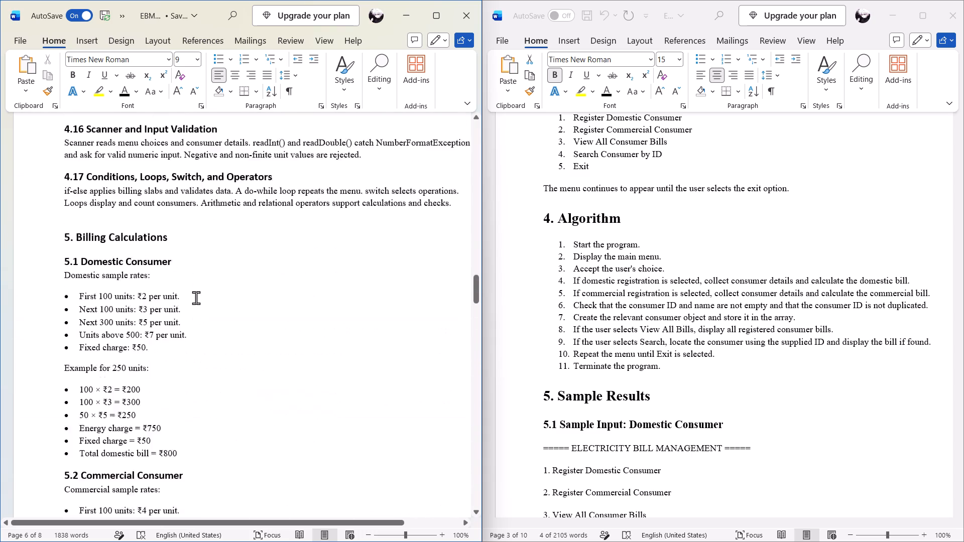
scroll(184, 233, "up", 13)
scroll(184, 232, "up", 9)
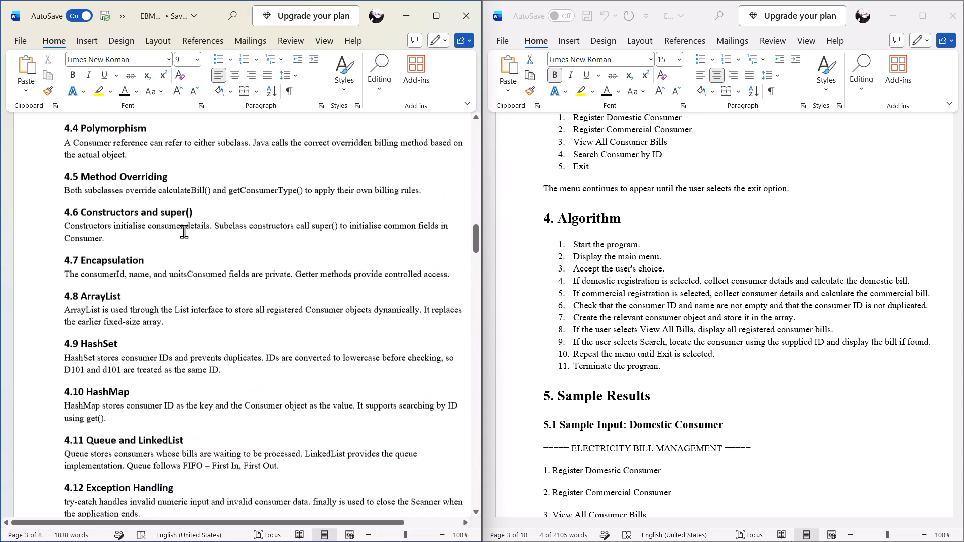
scroll(184, 231, "up", 20)
scroll(184, 231, "up", 20)
scroll(184, 231, "up", 3)
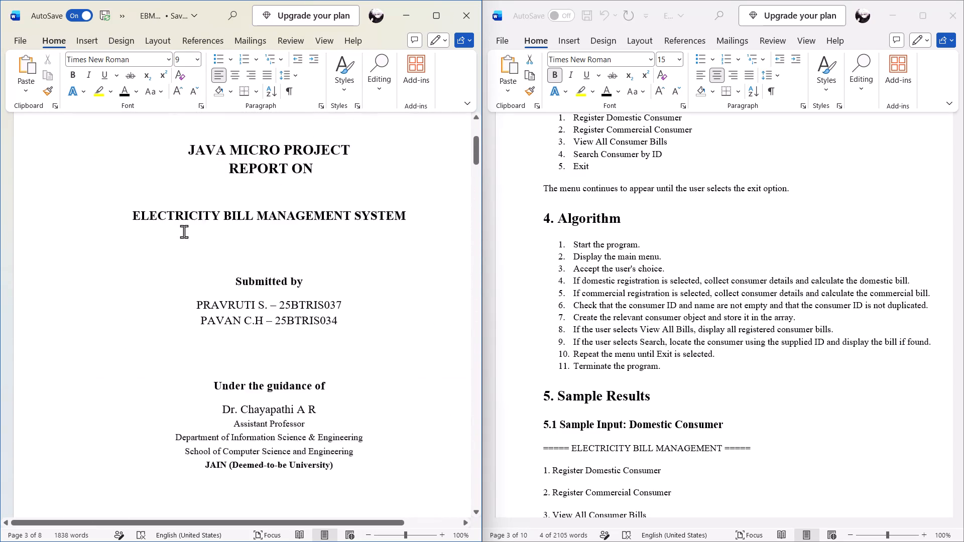
scroll(184, 231, "up", 10)
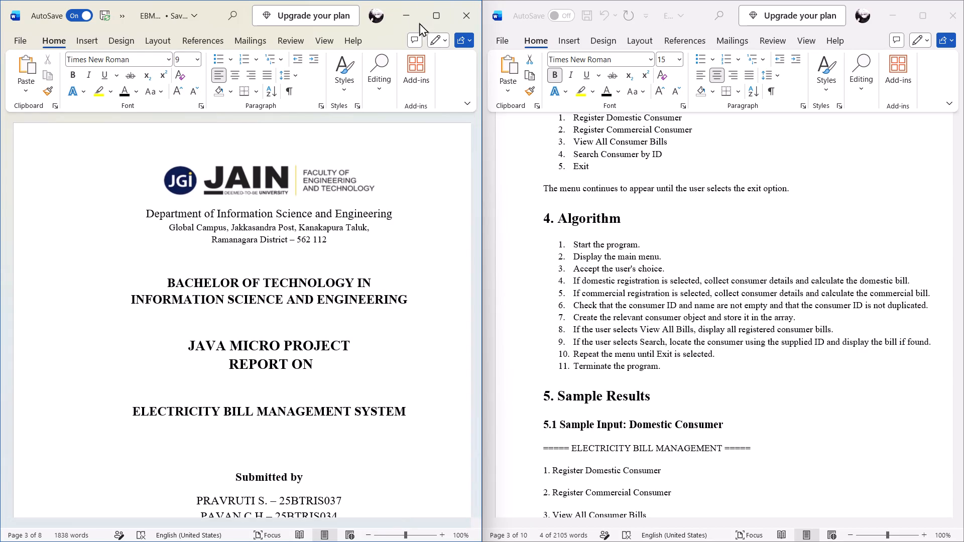
Minimize both report windows to show the desktop.
left_click(399, 17)
left_click(896, 0)
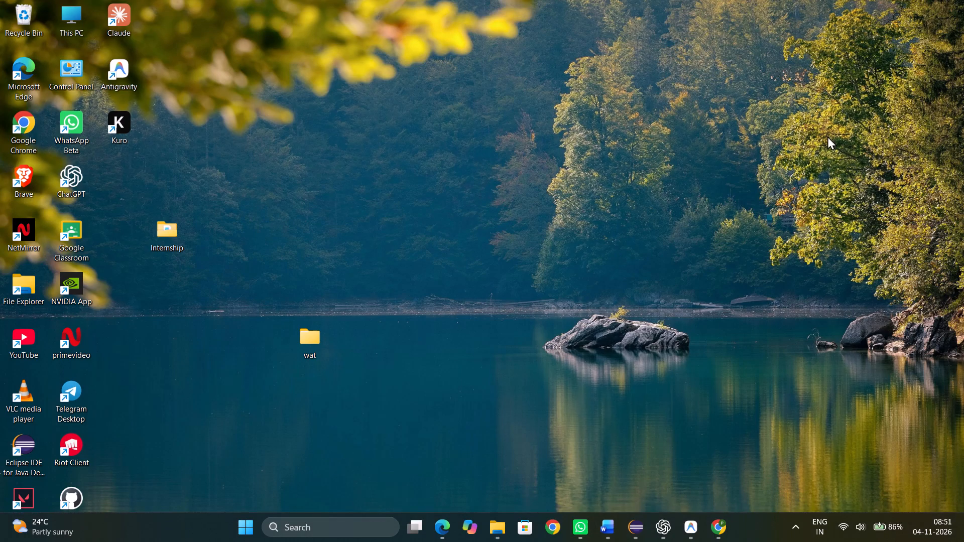